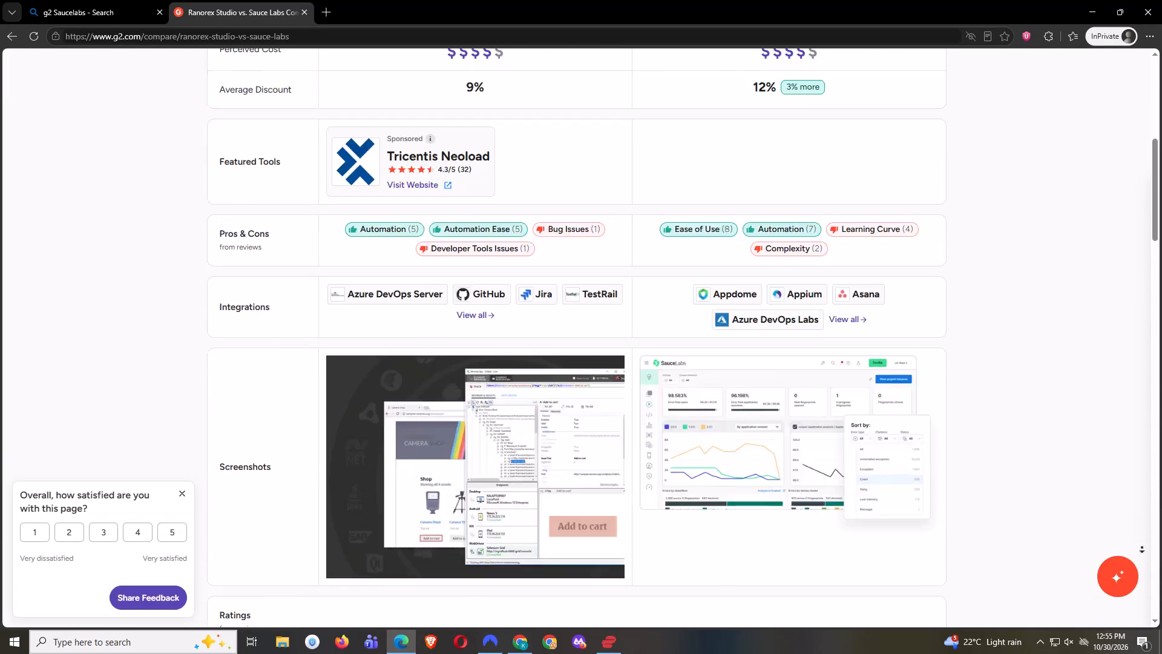
Show the system clock and calendar, and skim the lower part of the Ranorex Studio vs. Sauce Labs comparison page.
{"action": "left_click", "coordinate": [1109, 647]}
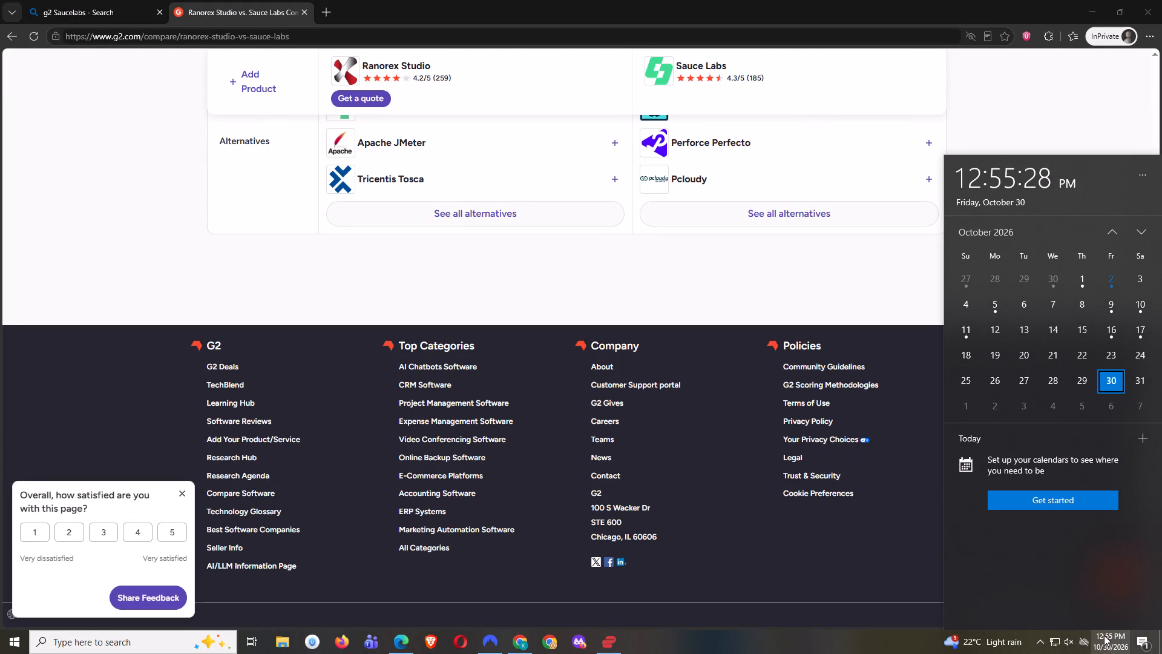
{"action": "scroll", "coordinate": [1087, 87], "scroll_direction": "up", "scroll_amount": 5}
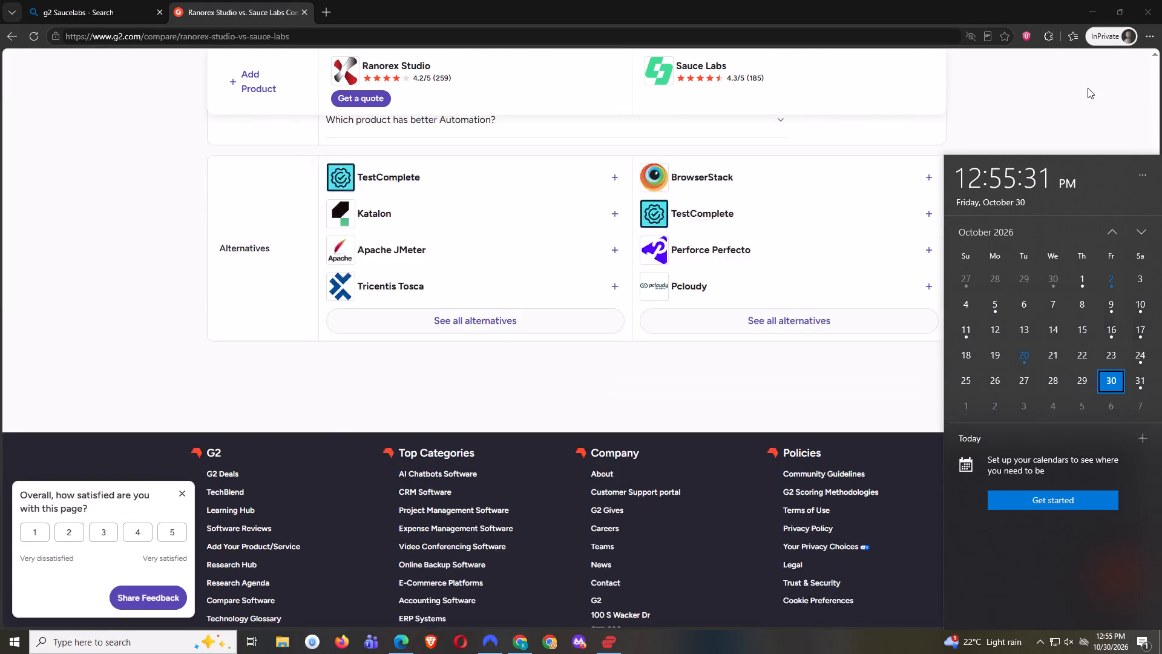
{"action": "scroll", "coordinate": [815, 438], "scroll_direction": "down", "scroll_amount": 11}
{"action": "middle_click", "coordinate": [910, 566]}
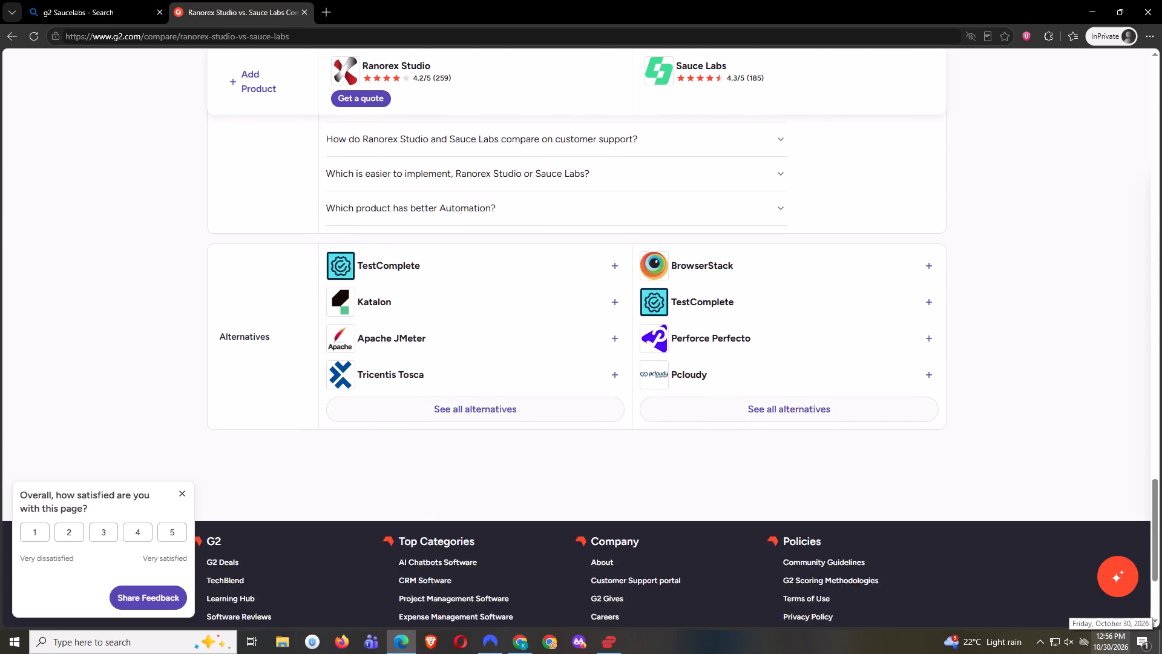
Close the InPrivate browser window with the G2 comparison and disconnect NordVPN from Tanzania.
{"action": "left_click", "coordinate": [1143, 0]}
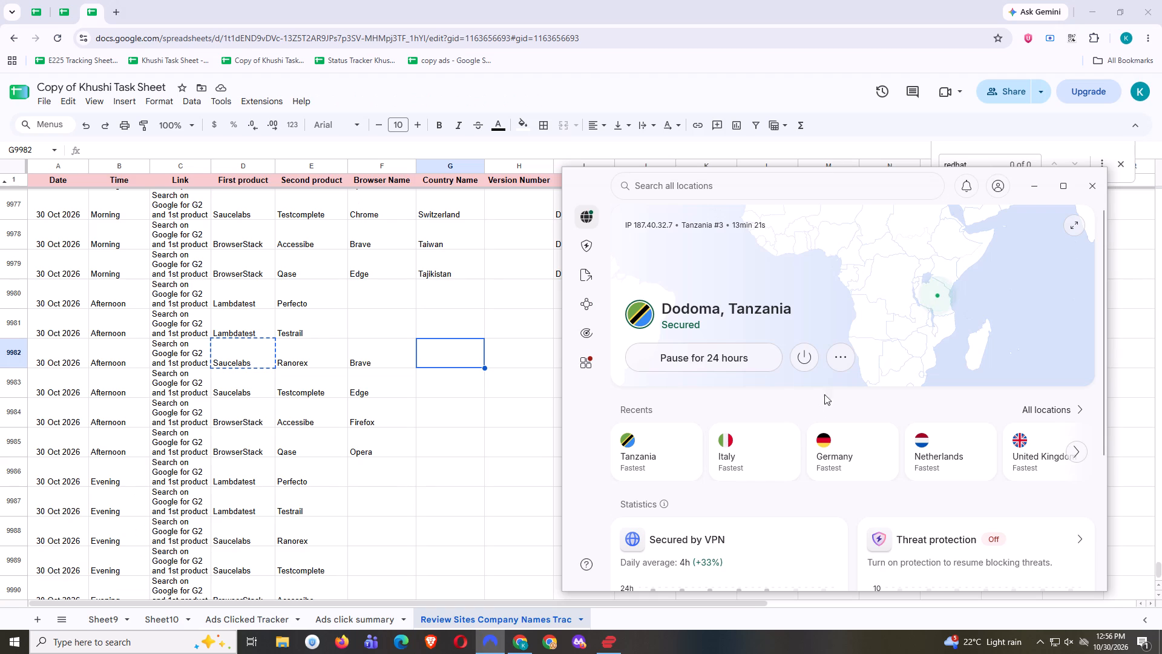
{"action": "left_click", "coordinate": [804, 350]}
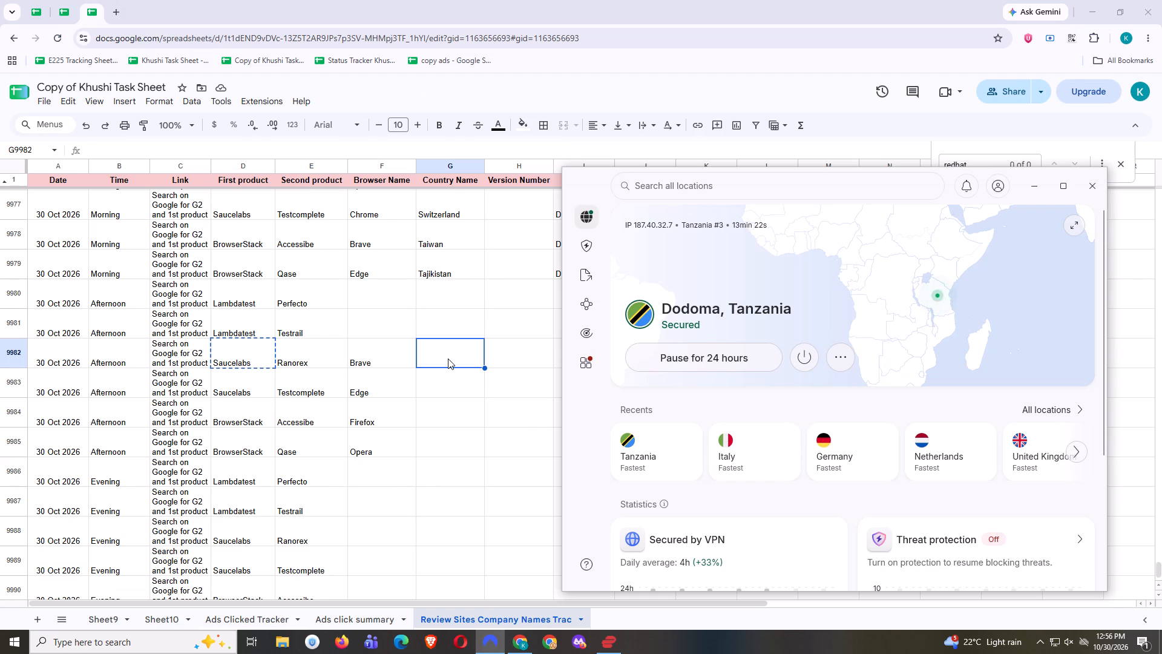
In the task sheet, enter Tanzania as the Country Name for the Afternoon Saucelabs–Ranorex row 9982, correcting its spelling.
{"action": "left_click", "coordinate": [448, 358]}
{"action": "type", "text": "Tanznia"}
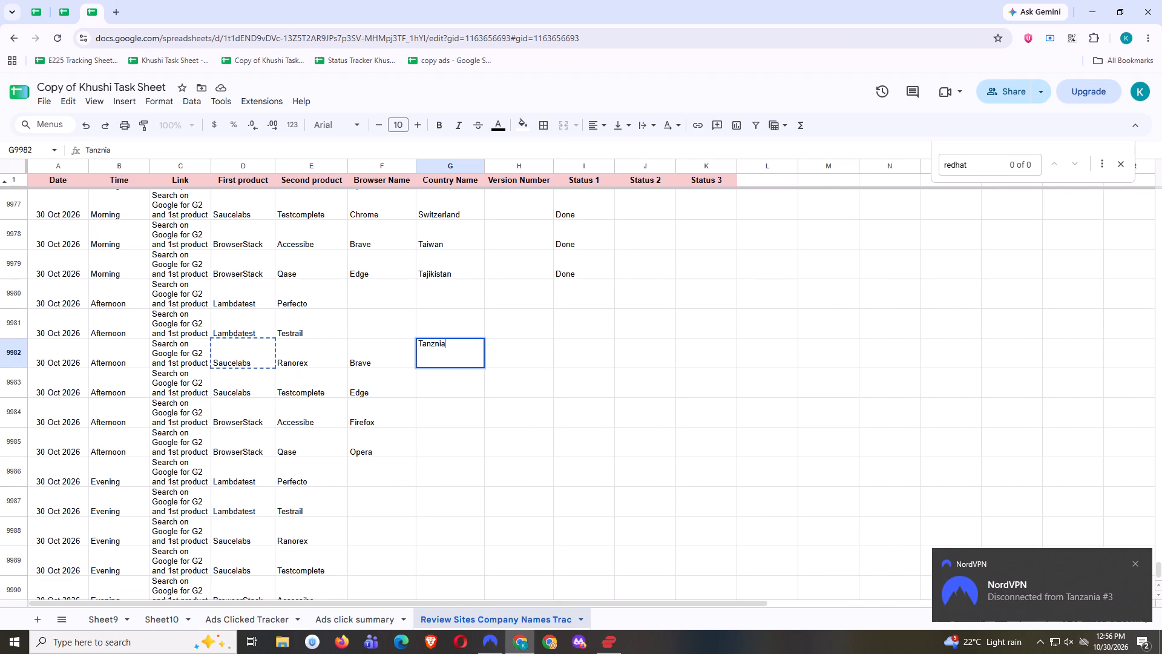
{"action": "key", "text": "Left"}
{"action": "key", "text": "Left"}
{"action": "key", "text": "Right"}
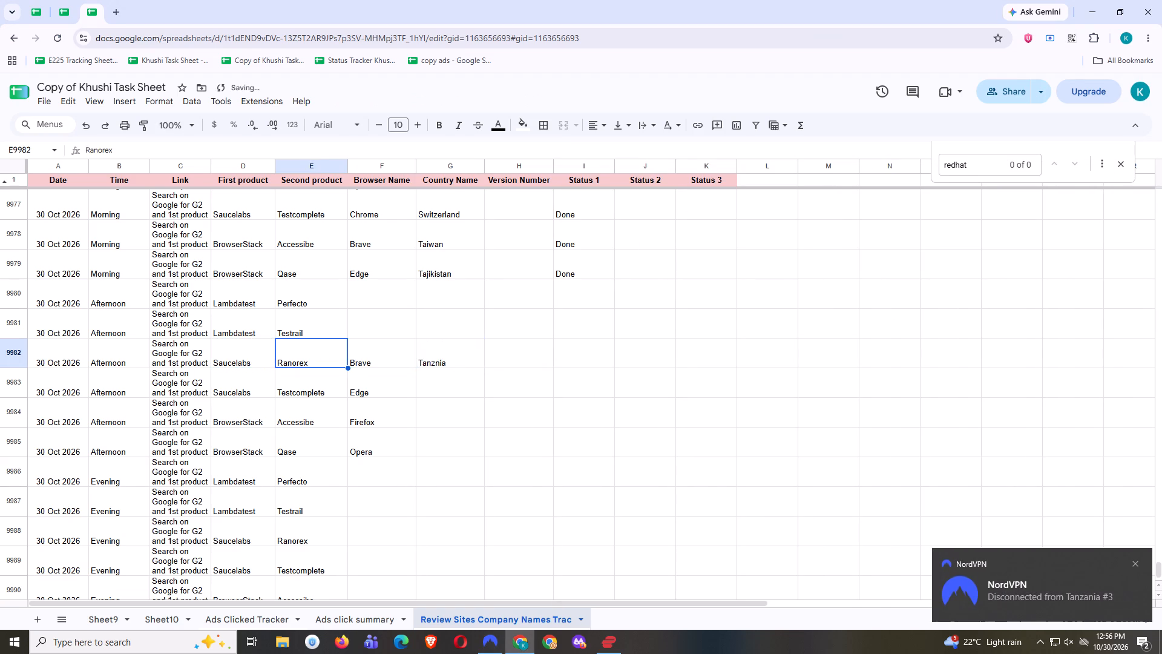
{"action": "key", "text": "Right"}
{"action": "key", "text": "Right"}
{"action": "key", "text": "Left"}
{"action": "key", "text": "Return"}
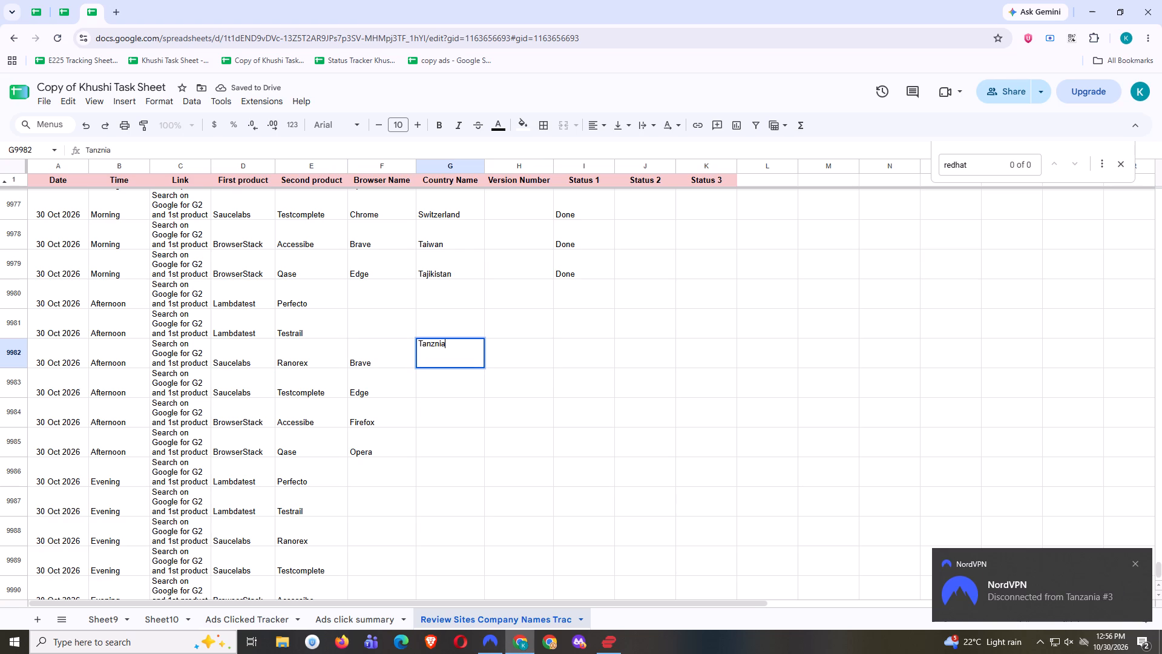
{"action": "key", "text": "Left"}
{"action": "key", "text": "Left"}
{"action": "key", "text": "Left"}
{"action": "key", "text": "a"}
{"action": "key", "text": "Right"}
{"action": "key", "text": "Right"}
{"action": "key", "text": "Right"}
{"action": "key", "text": "Return"}
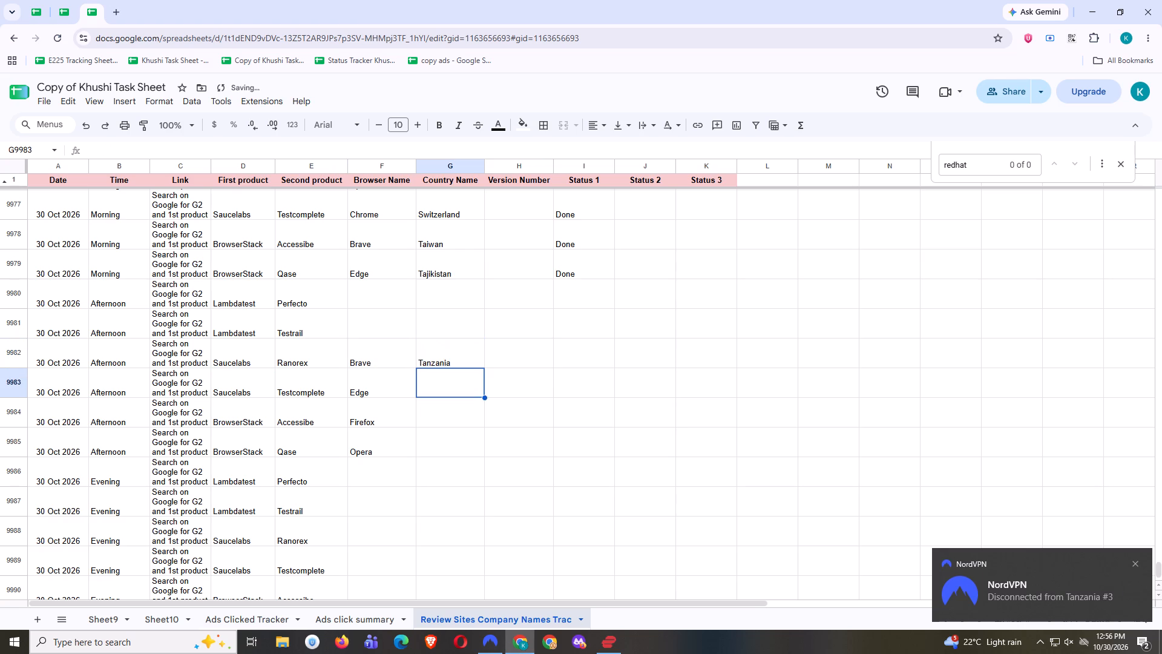
Enter Done under Status 1 for the Saucelabs–Ranorex row 9982.
{"action": "key", "text": "Right"}
{"action": "key", "text": "Right"}
{"action": "key", "text": "Up"}
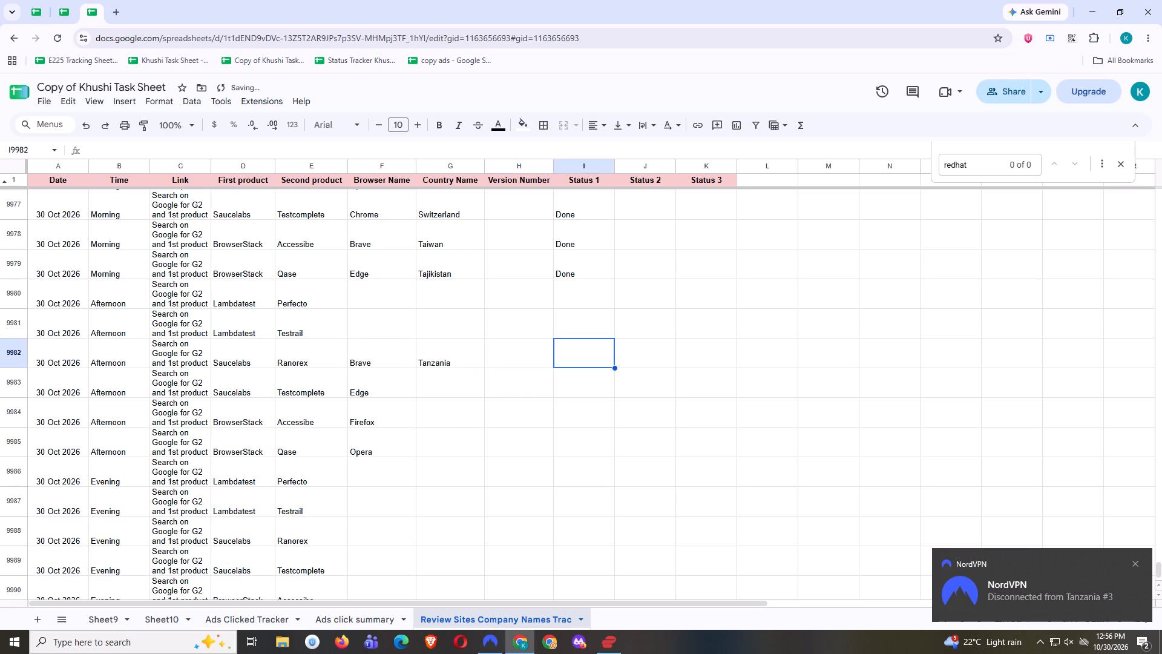
{"action": "key", "text": "shift+d"}
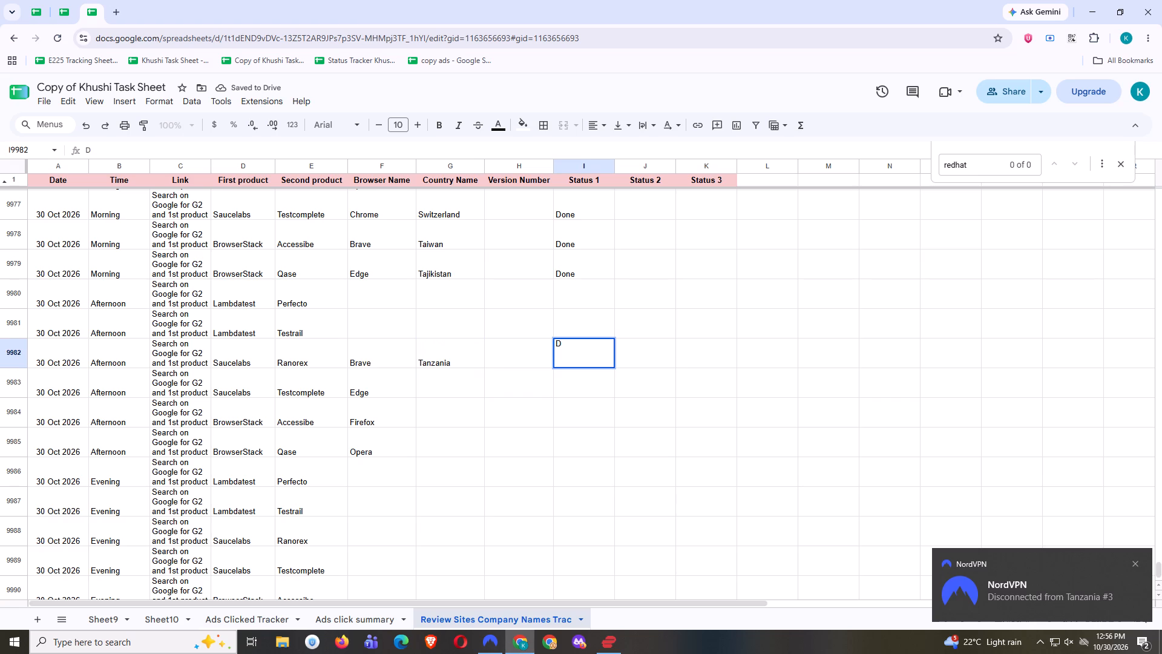
{"action": "type", "text": "one"}
{"action": "key", "text": "Down"}
Copy the first product name, Saucelabs, from the Saucelabs–Testcomplete row 9983.
{"action": "key", "text": "Left"}
{"action": "key", "text": "Left"}
{"action": "key", "text": "Left"}
{"action": "key", "text": "Left"}
{"action": "key", "text": "Left"}
{"action": "key", "text": "ctrl+c"}
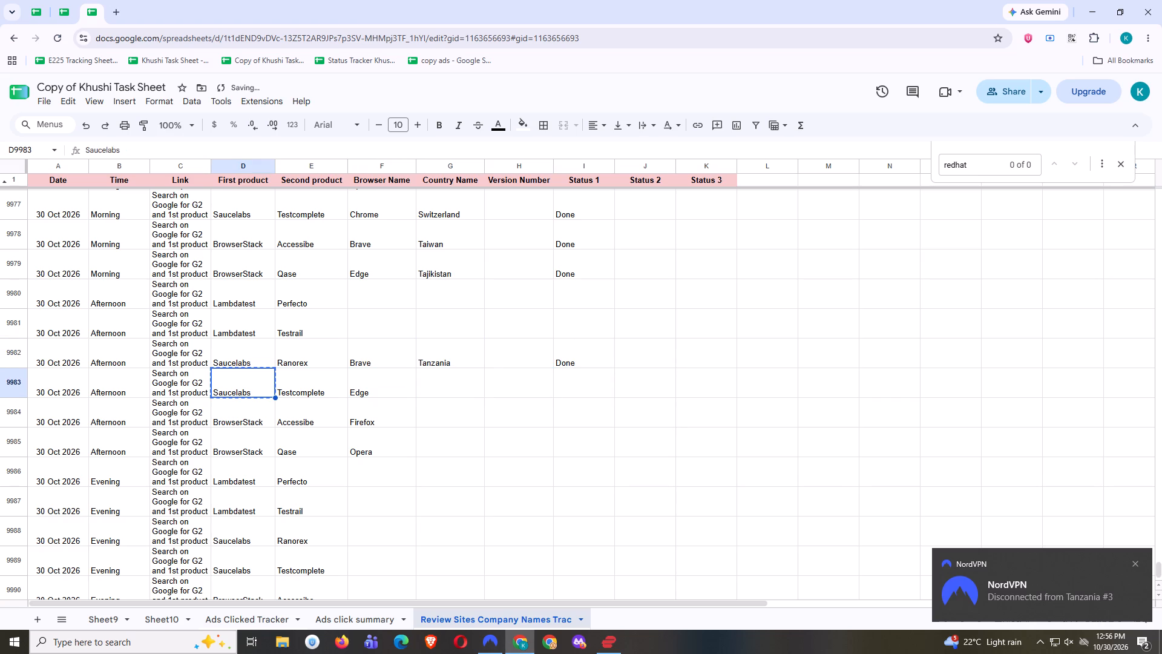
Switch to NordVPN and search its locations for a country using "t".
{"action": "left_click", "coordinate": [500, 652]}
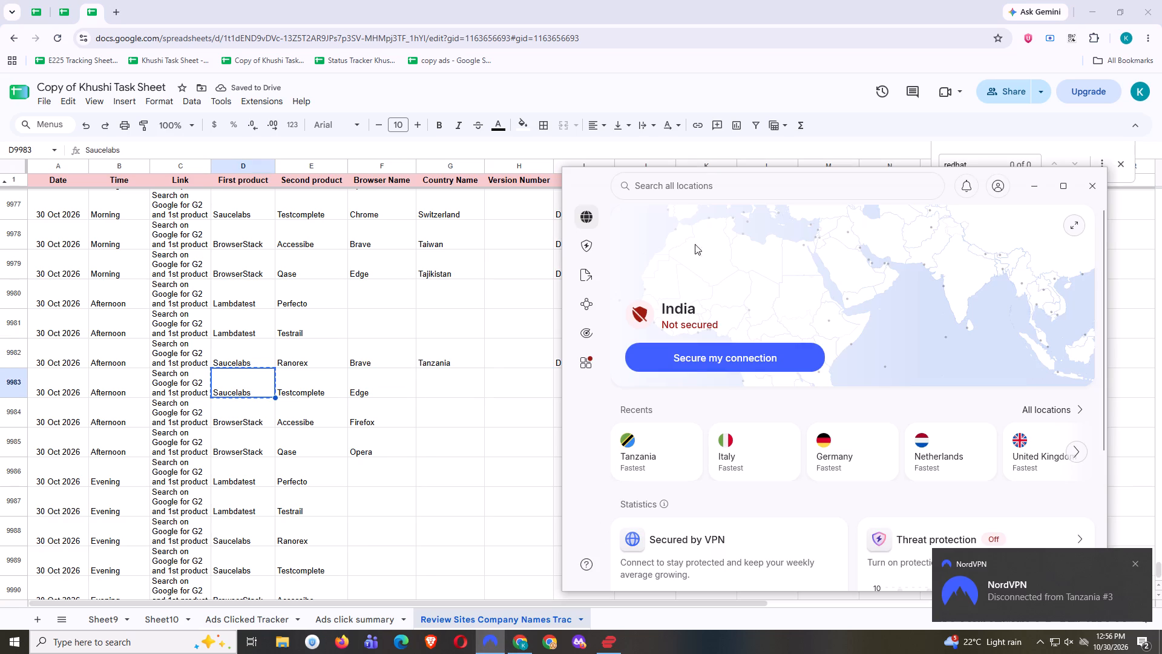
{"action": "left_click", "coordinate": [689, 184]}
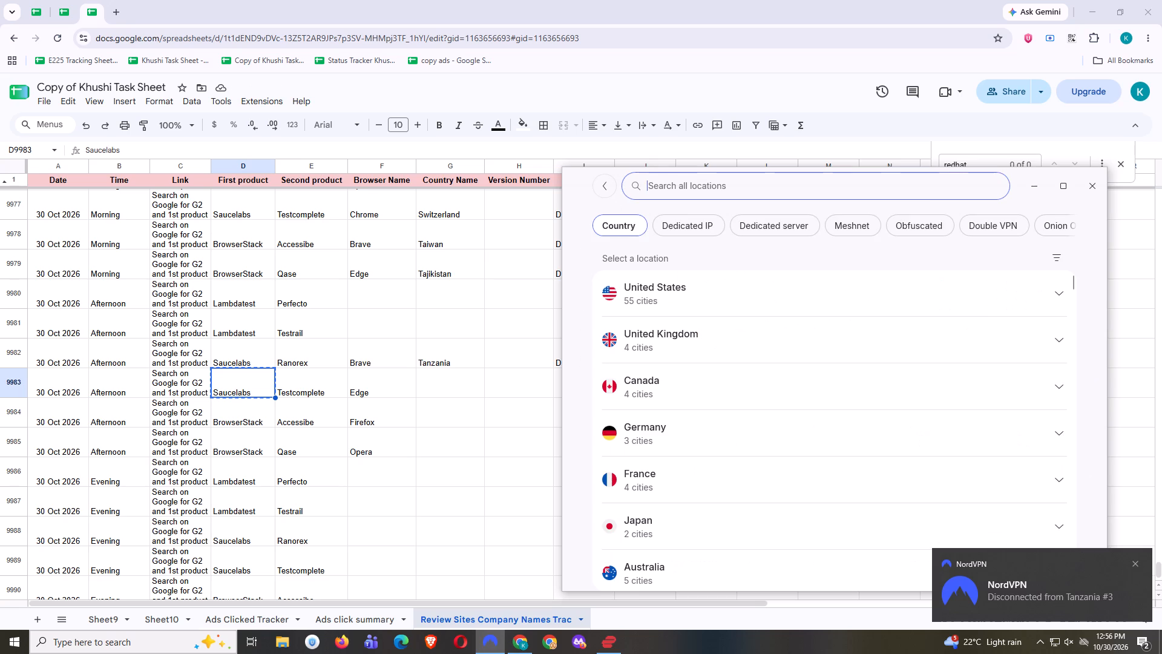
{"action": "key", "text": "t"}
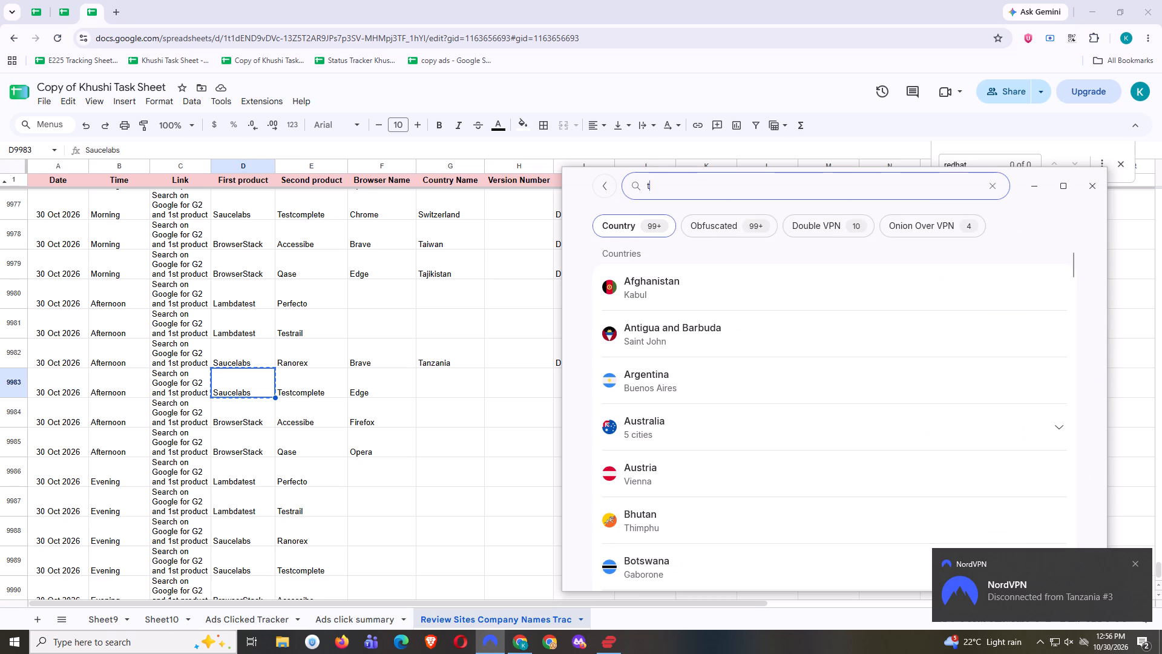
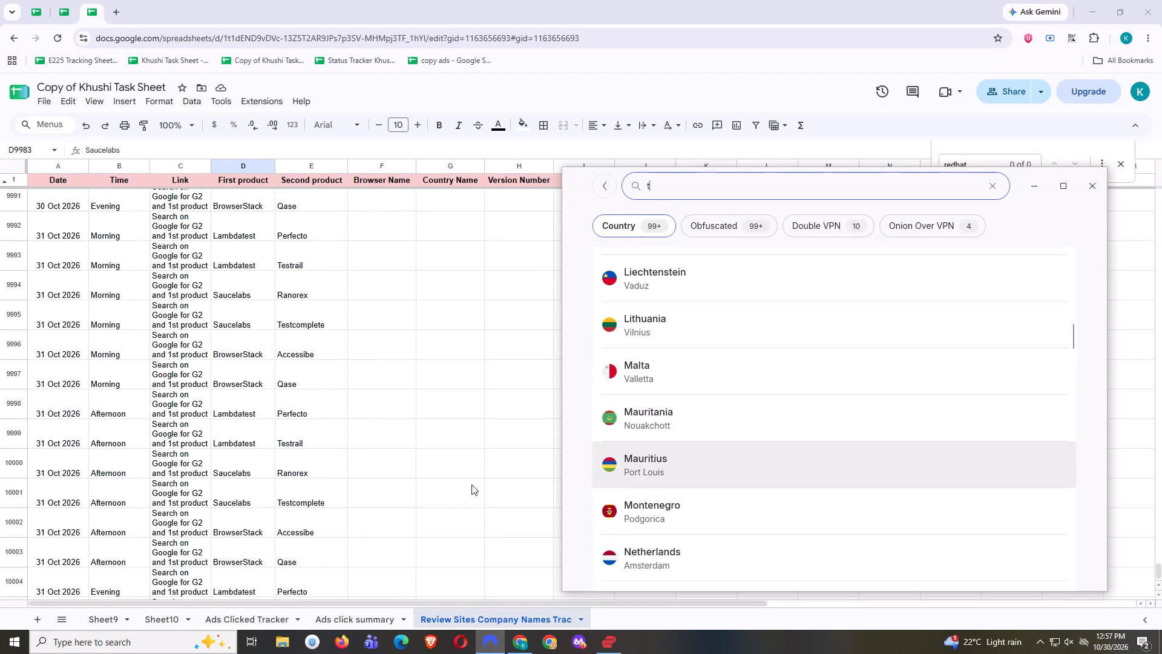
Connect the VPN to Thailand from the filtered country results.
{"action": "scroll", "coordinate": [363, 488], "scroll_direction": "up", "scroll_amount": 4}
{"action": "scroll", "coordinate": [204, 474], "scroll_direction": "up", "scroll_amount": 1}
{"action": "scroll", "coordinate": [735, 409], "scroll_direction": "down", "scroll_amount": 8}
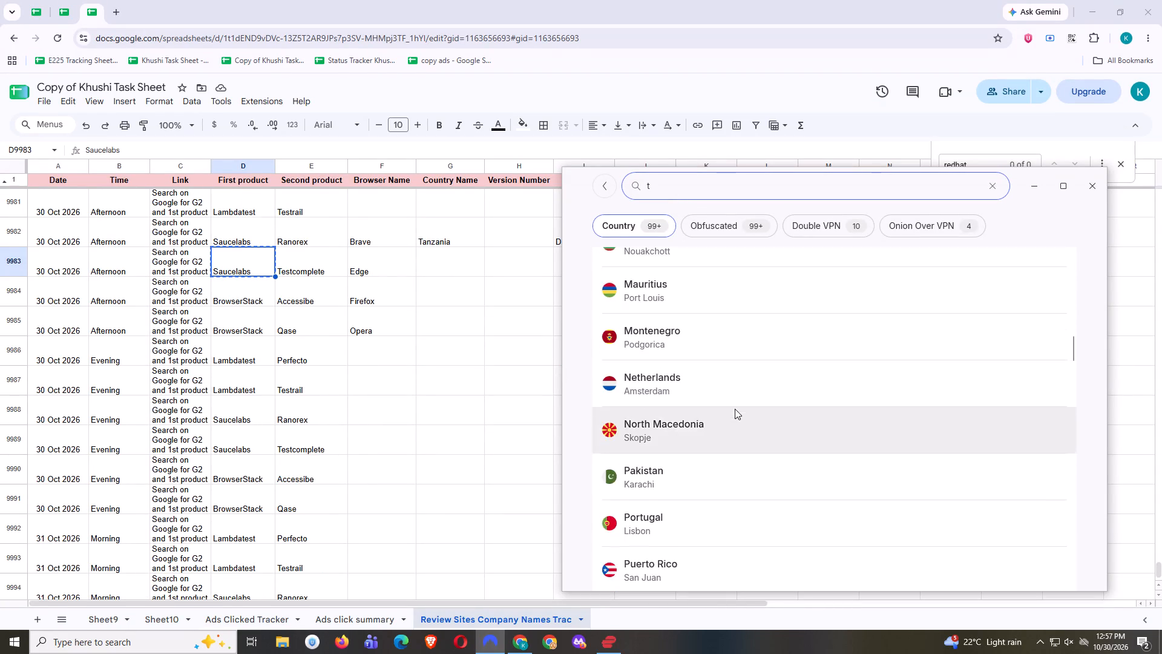
{"action": "scroll", "coordinate": [735, 409], "scroll_direction": "down", "scroll_amount": 20}
{"action": "scroll", "coordinate": [735, 409], "scroll_direction": "down", "scroll_amount": 3}
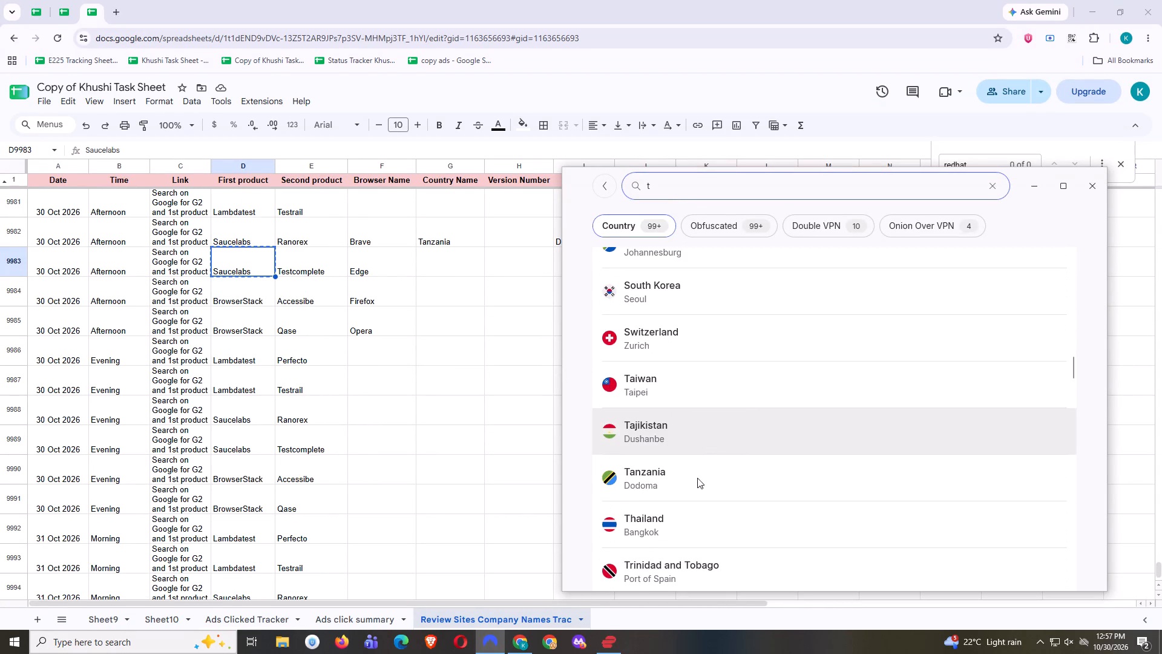
{"action": "left_click", "coordinate": [660, 545]}
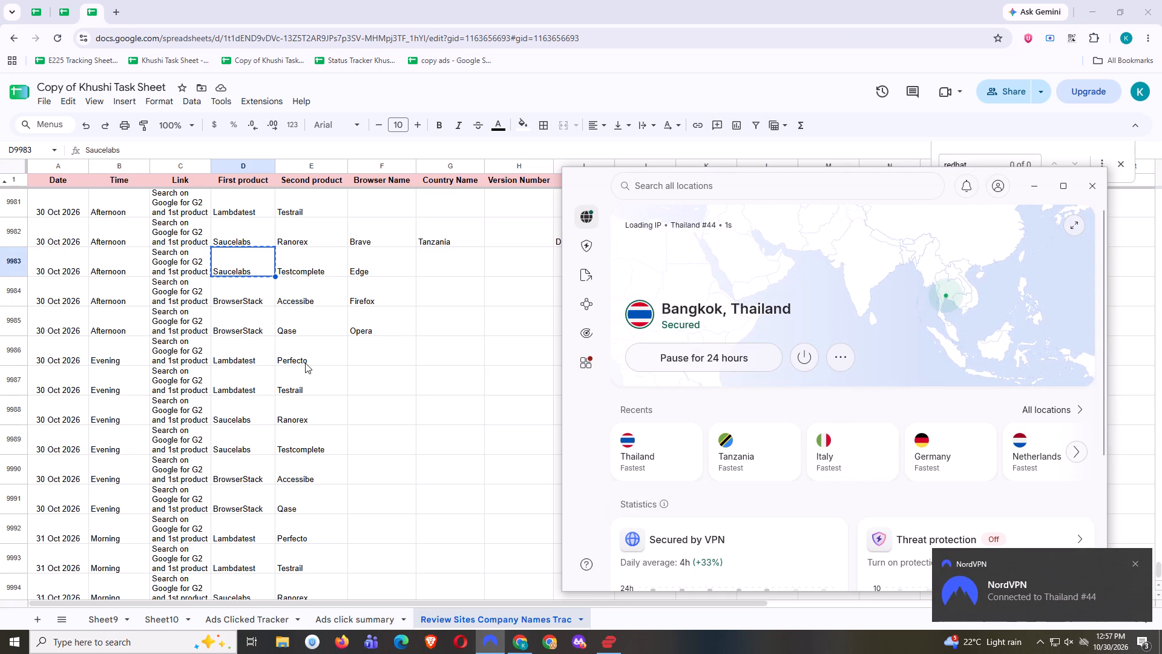
Switch to Microsoft Edge with a new InPrivate window and maximize it.
{"action": "right_click", "coordinate": [405, 642]}
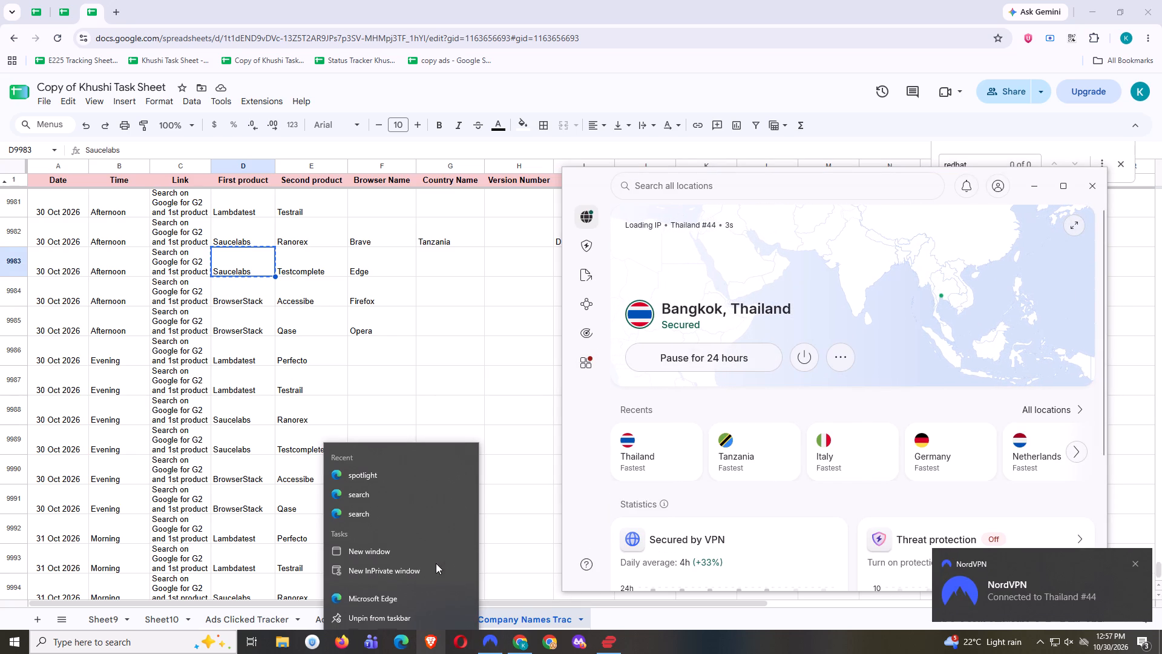
{"action": "left_click", "coordinate": [434, 563]}
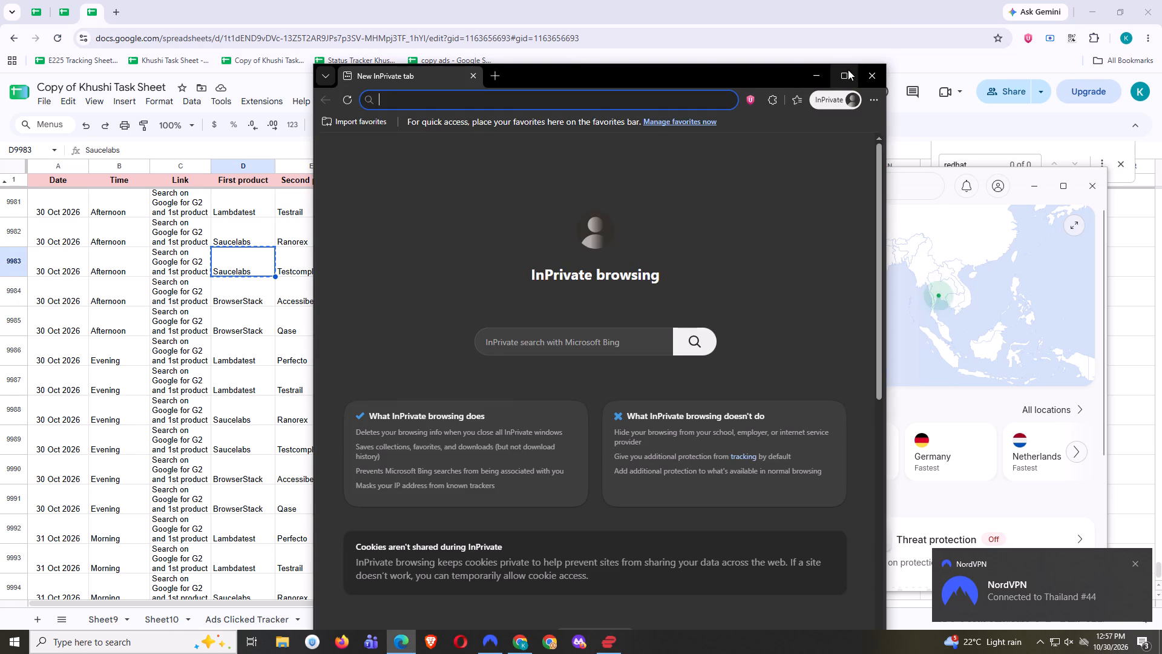
{"action": "left_click", "coordinate": [848, 70]}
Search the web for "weather" in the InPrivate window to check the location it reports.
{"action": "left_click", "coordinate": [292, 38]}
{"action": "type", "text": "weather"}
{"action": "key", "text": "Return"}
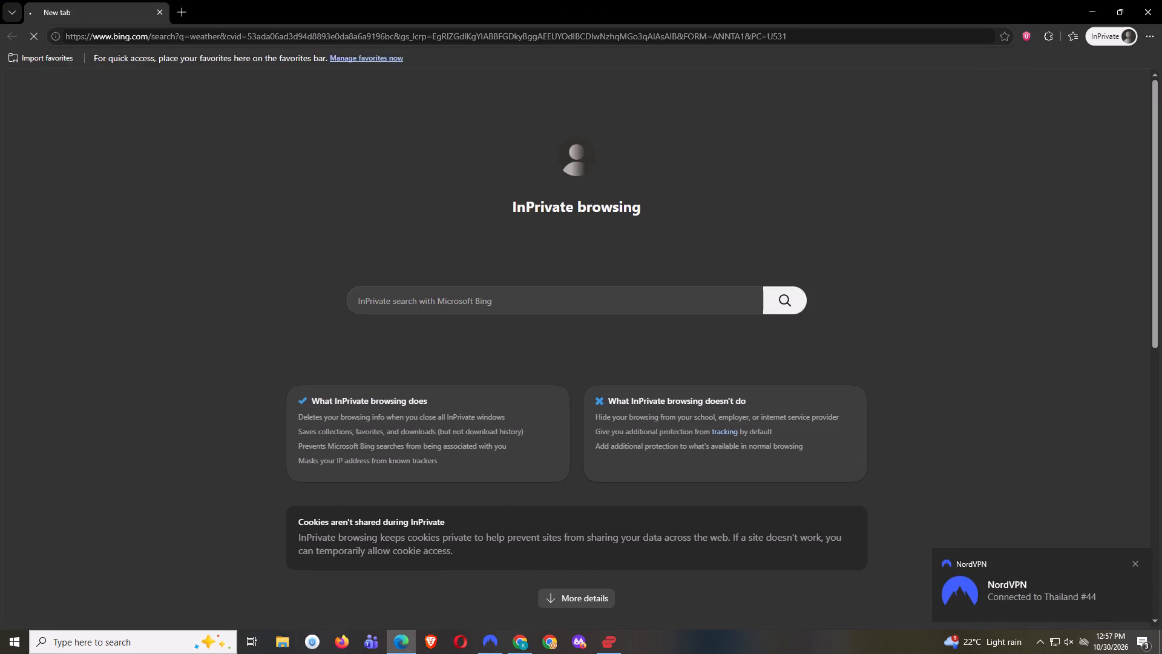
{"action": "scroll", "coordinate": [907, 254], "scroll_direction": "up", "scroll_amount": 4}
{"action": "middle_click", "coordinate": [970, 209]}
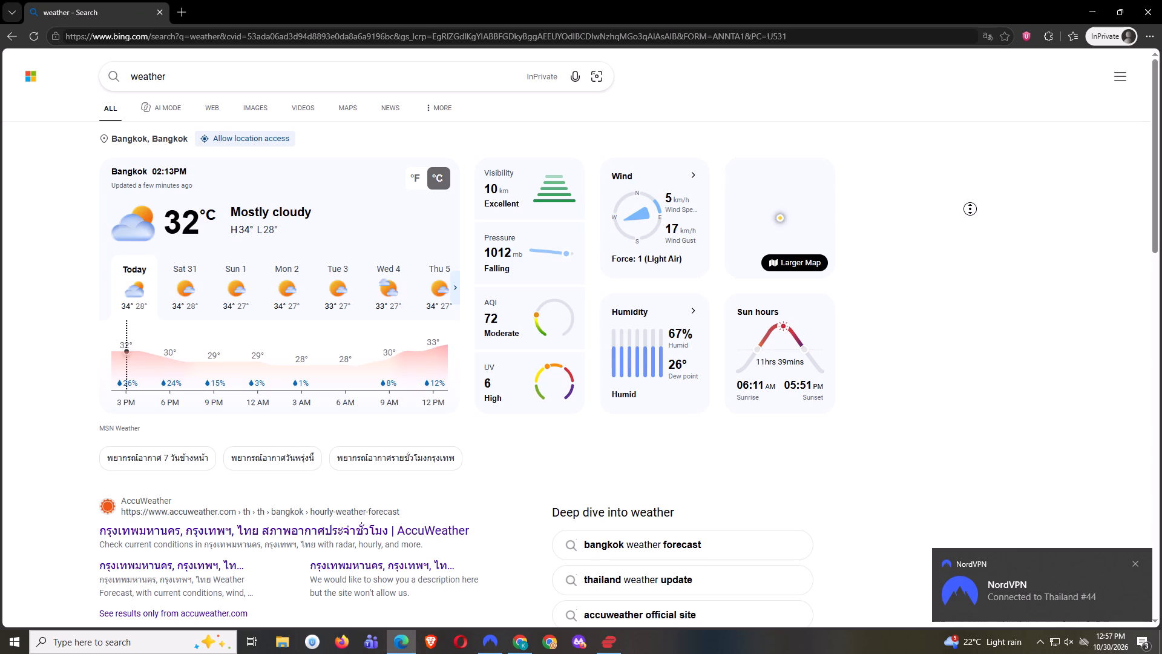
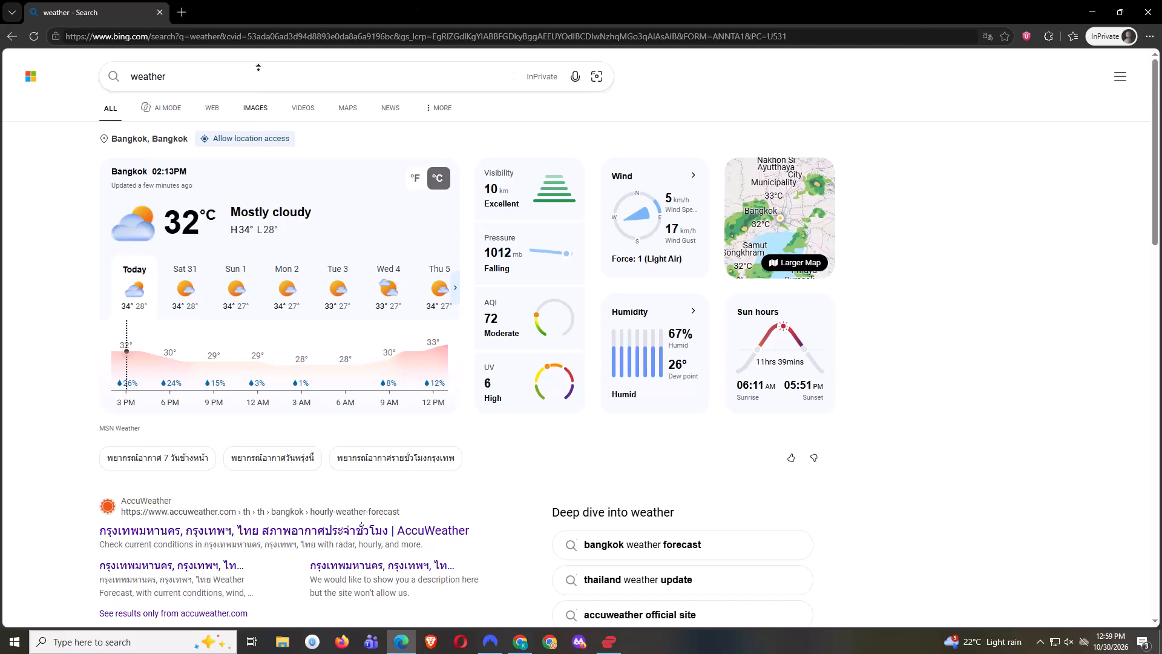
Replace the "weather" query with "app android" and search the web for it.
{"action": "double_click", "coordinate": [258, 70]}
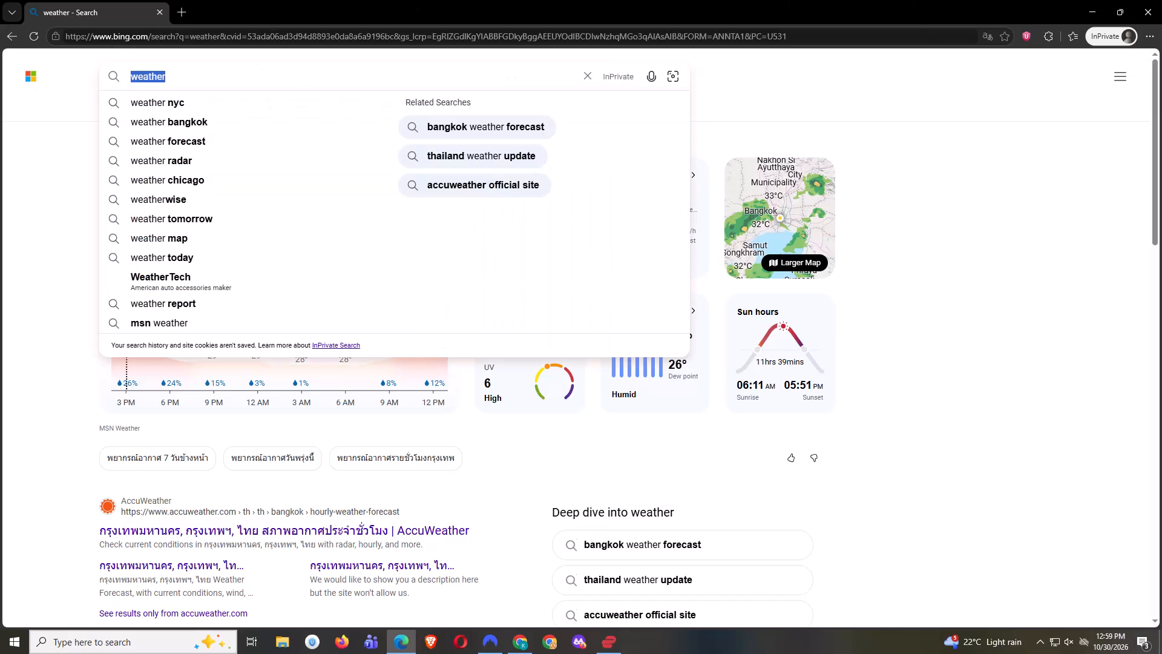
{"action": "type", "text": "app android"}
{"action": "key", "text": "Return"}
{"action": "middle_click", "coordinate": [1037, 143]}
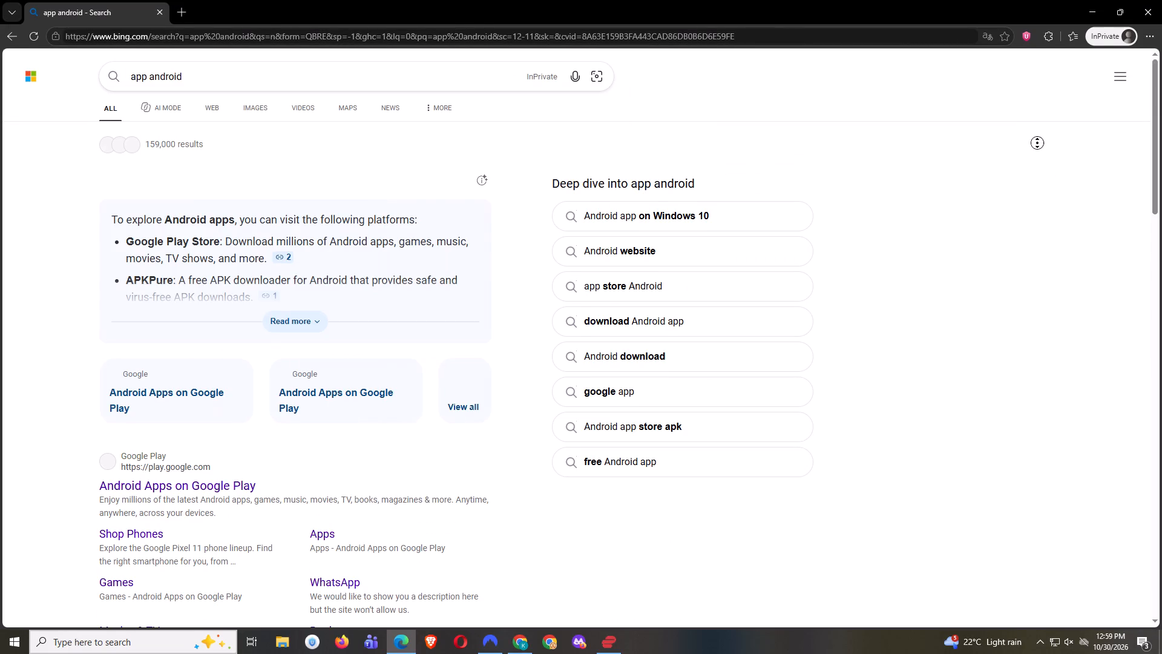
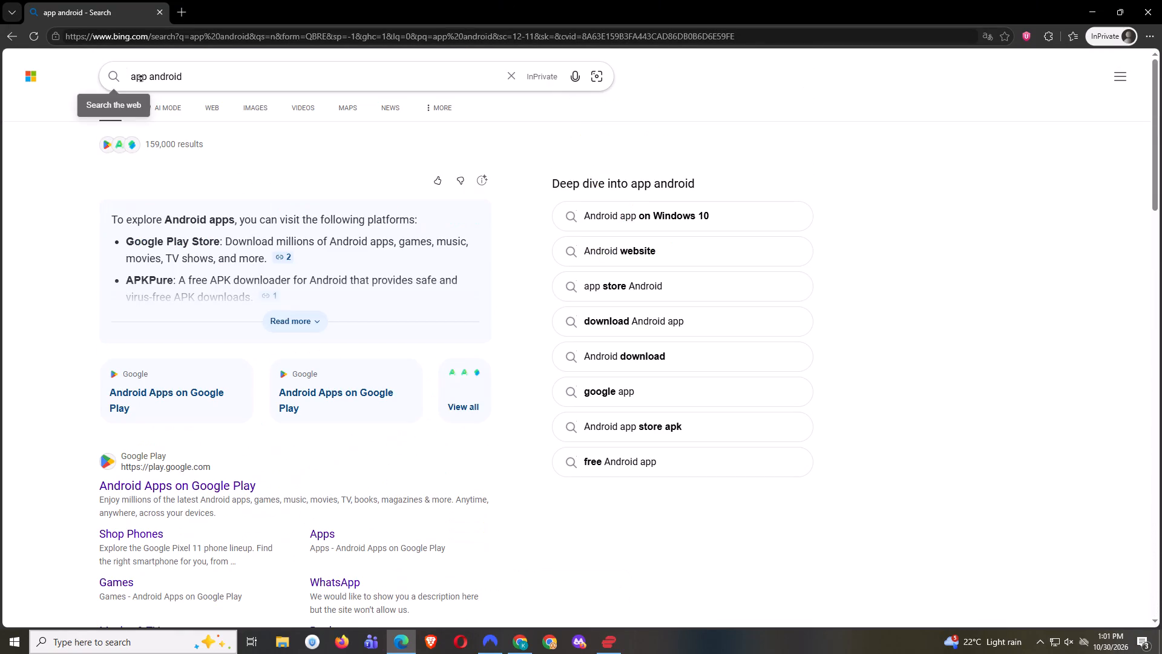
Replace the query with "android on browser", search the web for it and look through the results.
{"action": "triple_click", "coordinate": [191, 84]}
{"action": "type", "text": "android on browser"}
{"action": "key", "text": "Return"}
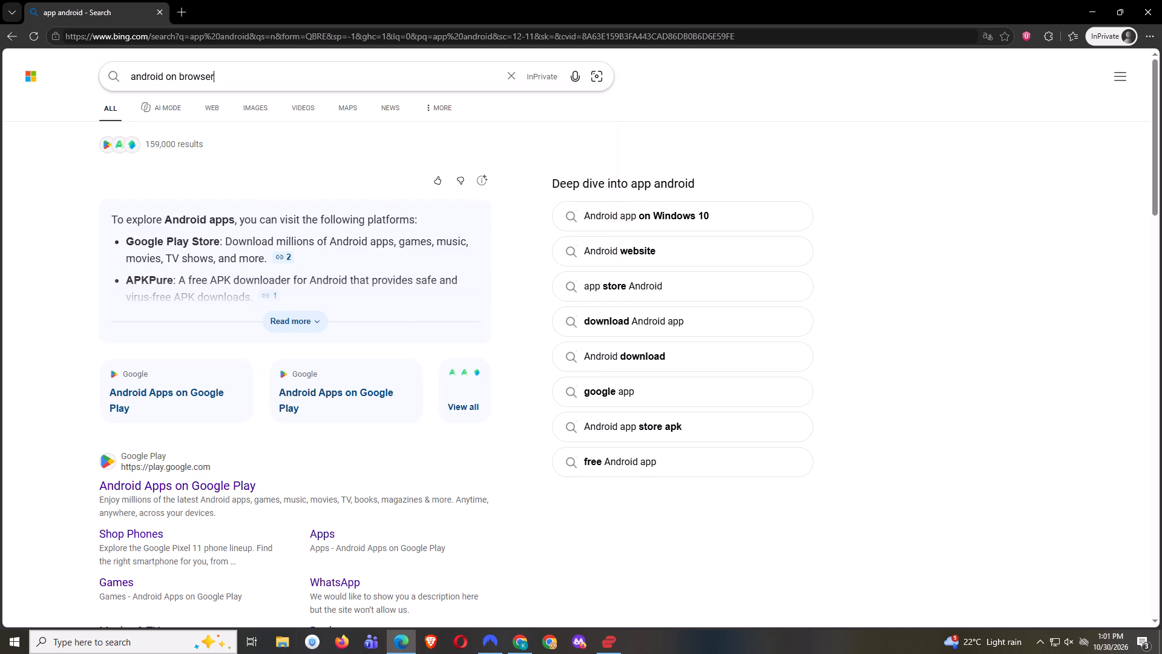
{"action": "middle_click", "coordinate": [940, 173]}
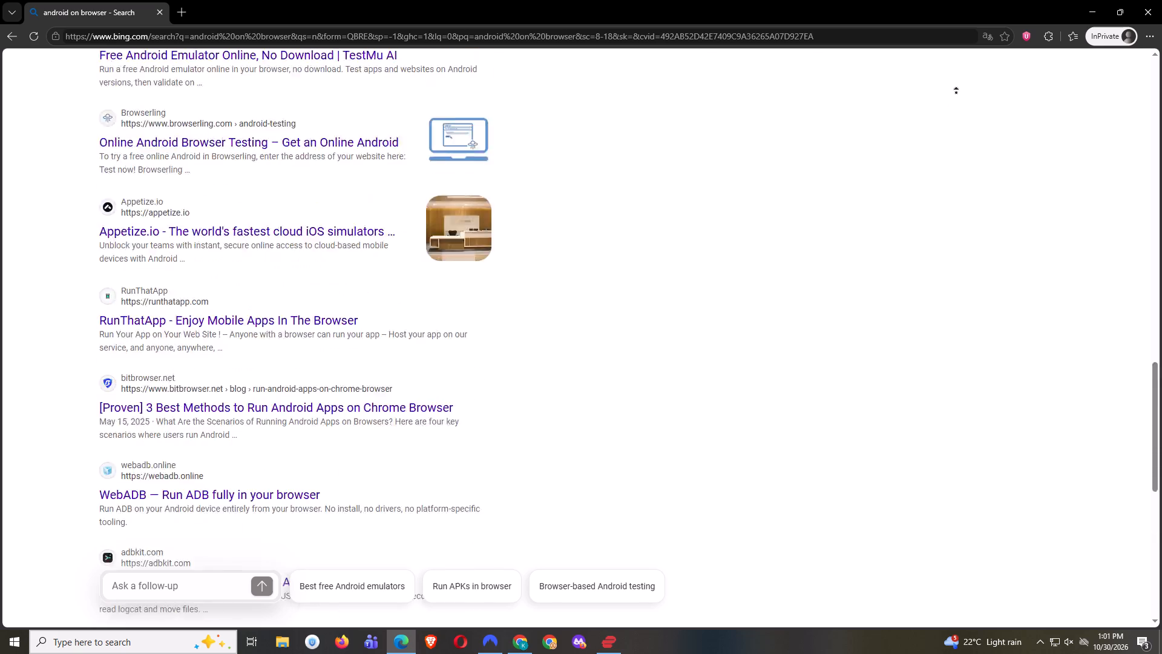
Search the web for "g2 Saucelabs" and open the G2 Sauce Labs reviews page from the results.
{"action": "triple_click", "coordinate": [248, 82]}
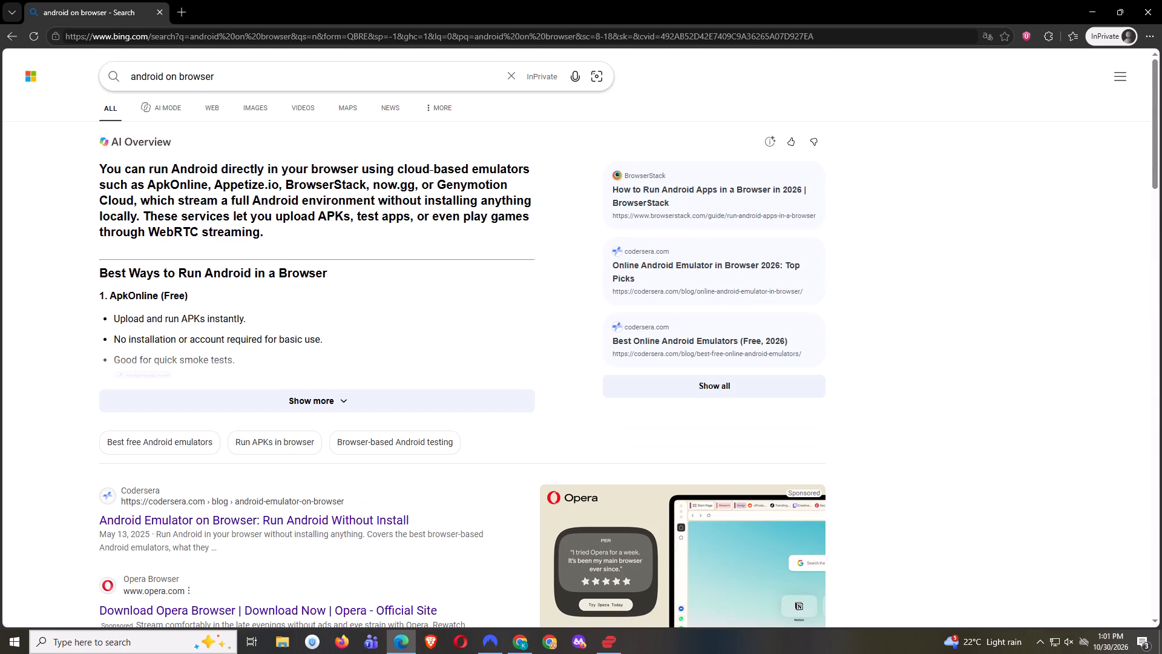
{"action": "type", "text": "g2"}
{"action": "key", "text": "space"}
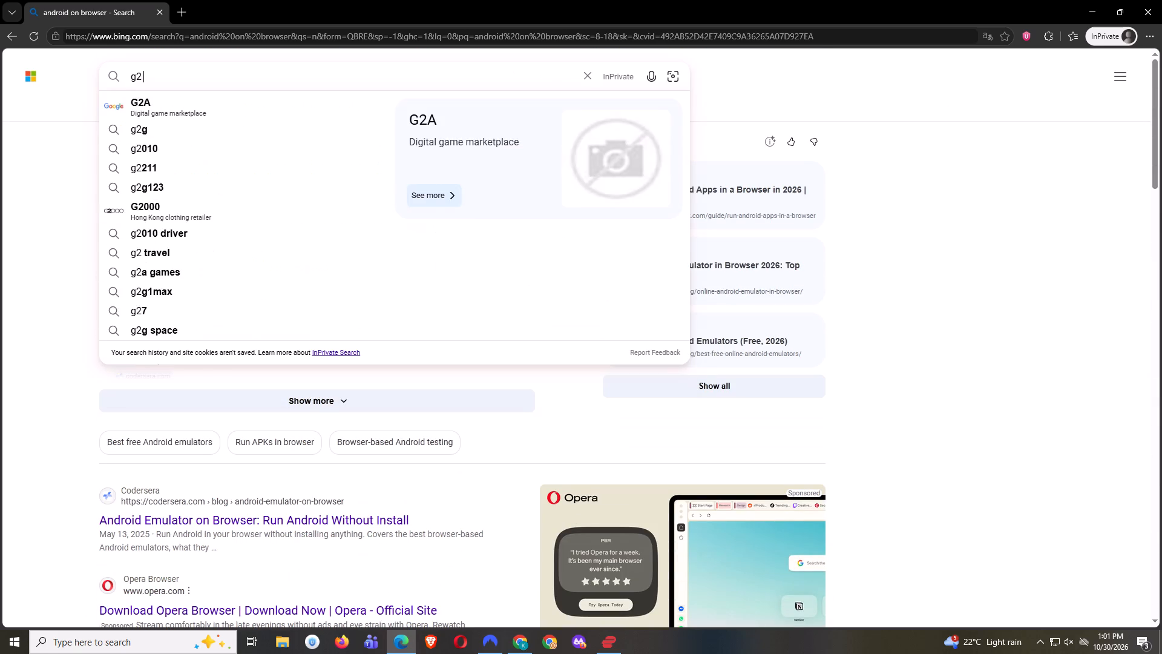
{"action": "key", "text": "ctrl+v"}
{"action": "key", "text": "Return"}
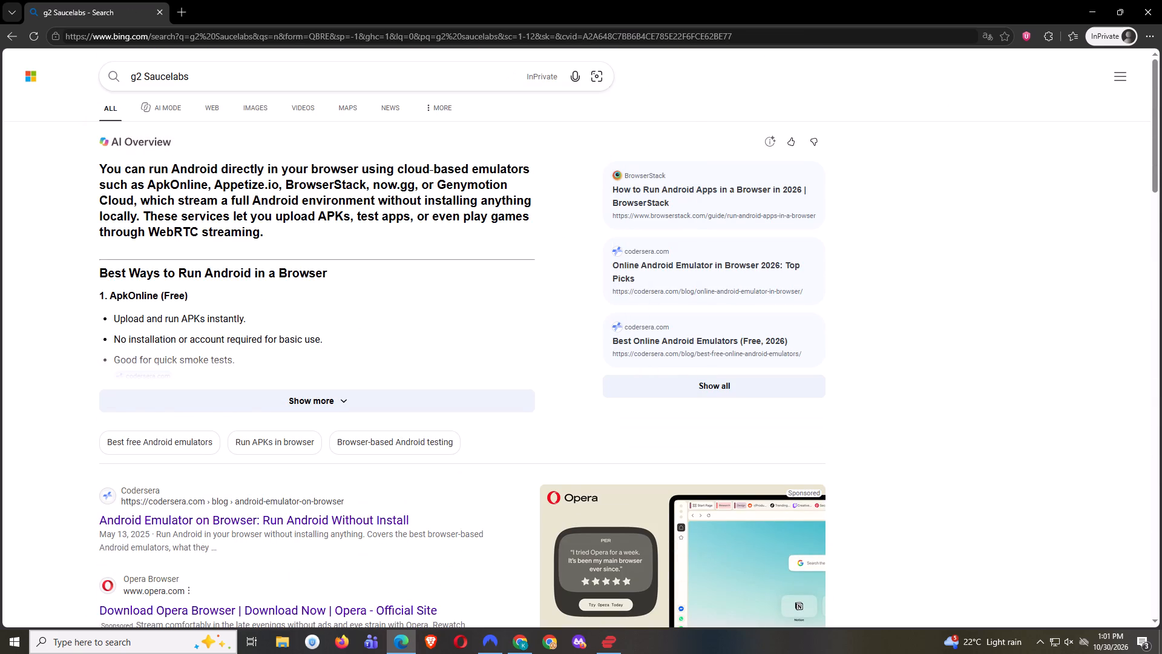
{"action": "left_click", "coordinate": [309, 197]}
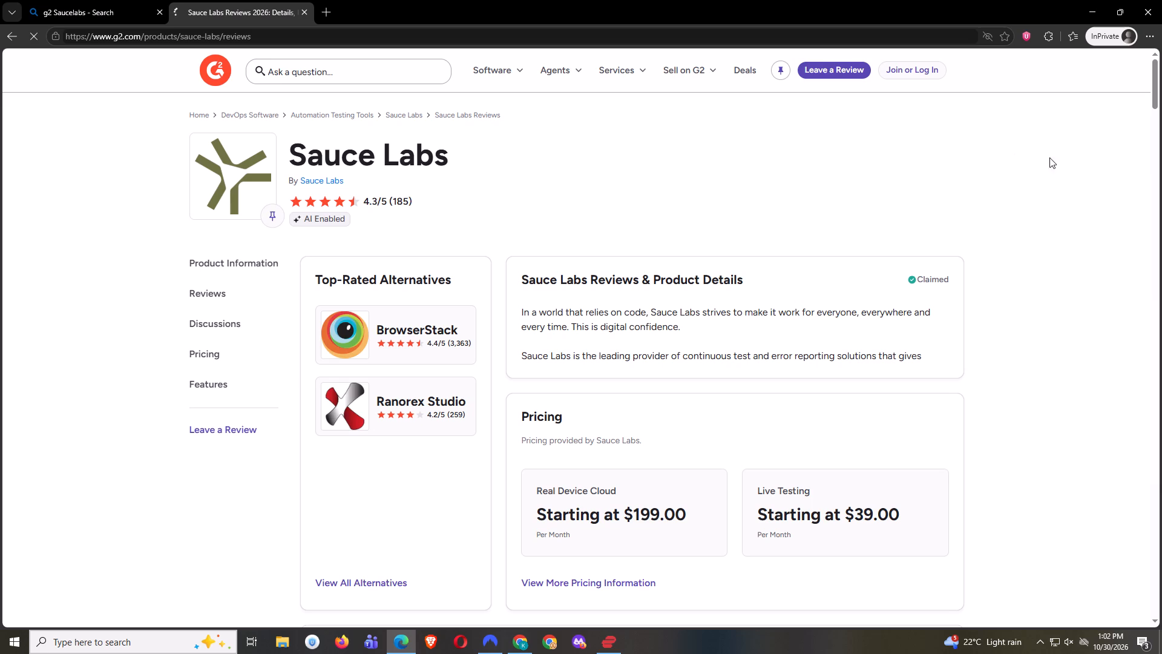
Reject non-essential cookies on the G2 Sauce Labs page and look through the product page.
{"action": "middle_click", "coordinate": [1075, 167]}
{"action": "left_click", "coordinate": [1075, 189]}
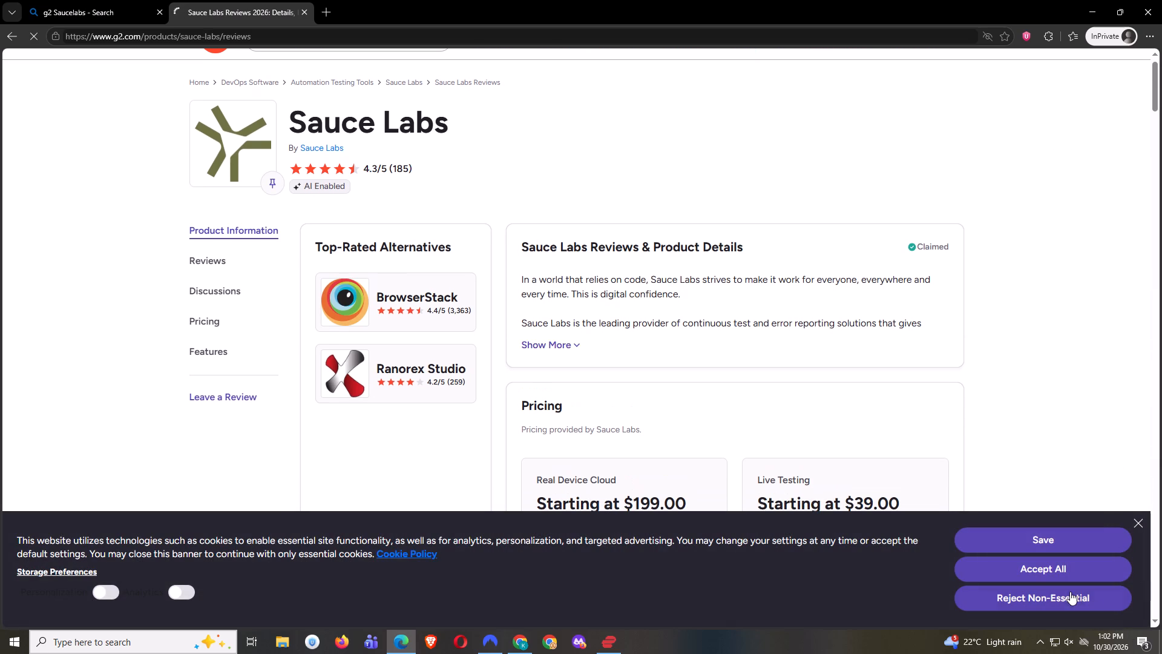
{"action": "left_click", "coordinate": [1070, 592]}
{"action": "middle_click", "coordinate": [1069, 230]}
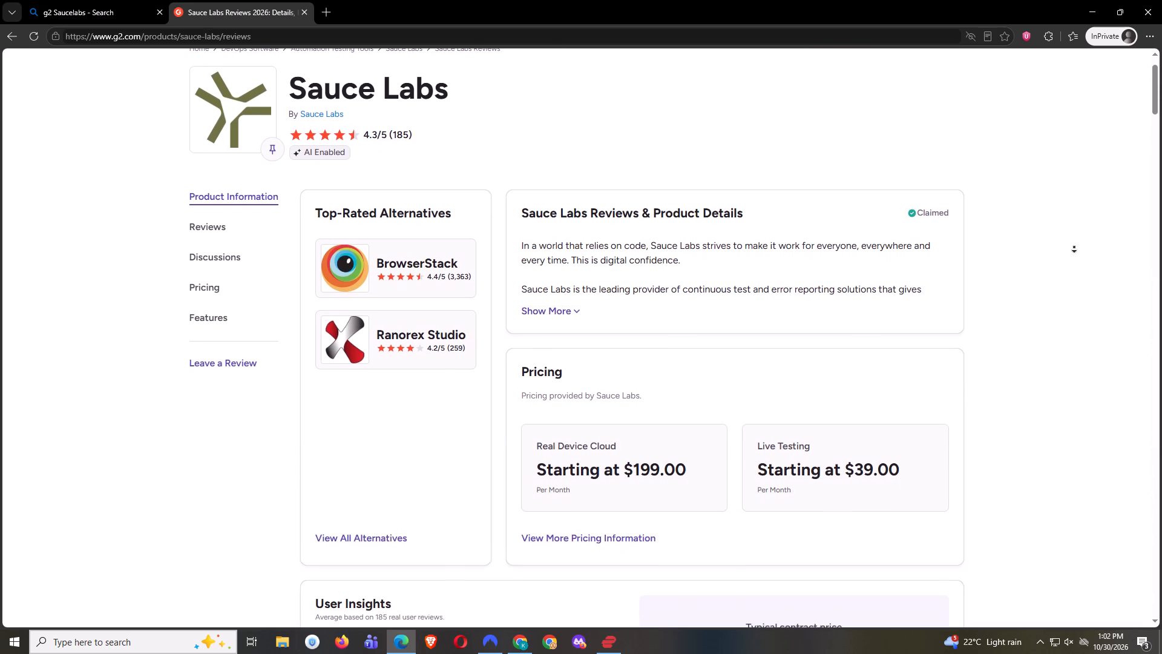
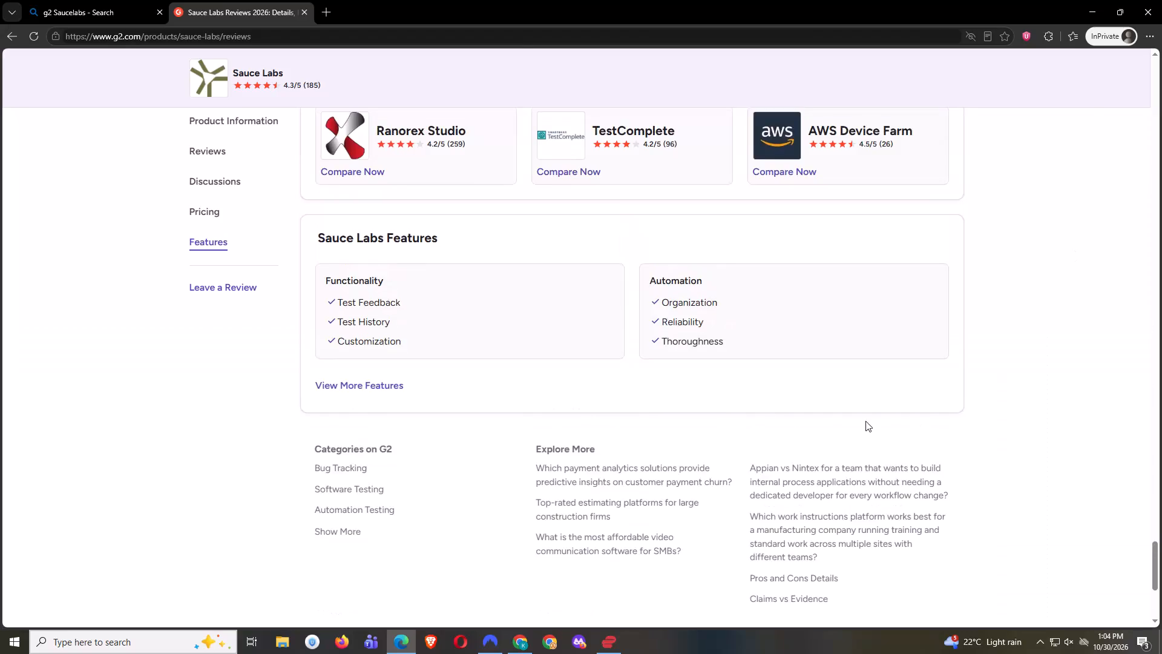
Open the Sauce Labs vs TestComplete comparison from the Sauce Labs alternatives and look through the comparison page.
{"action": "left_click", "coordinate": [555, 298]}
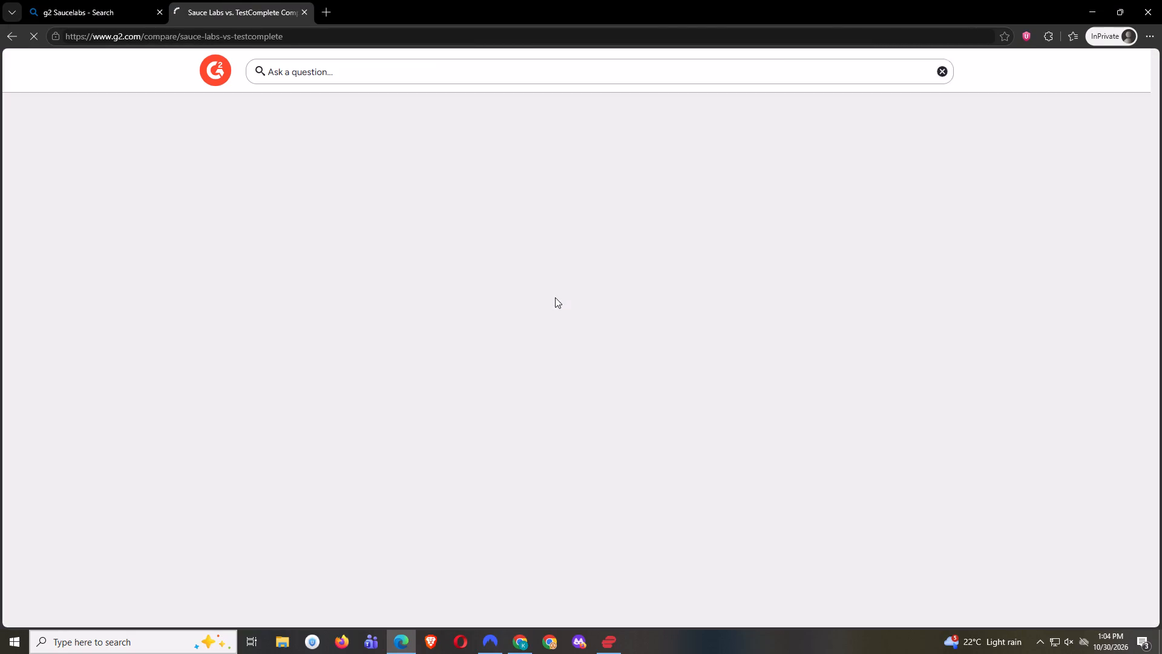
{"action": "scroll", "coordinate": [1015, 56], "scroll_direction": "up", "scroll_amount": 3}
{"action": "scroll", "coordinate": [1121, 70], "scroll_direction": "up", "scroll_amount": 4}
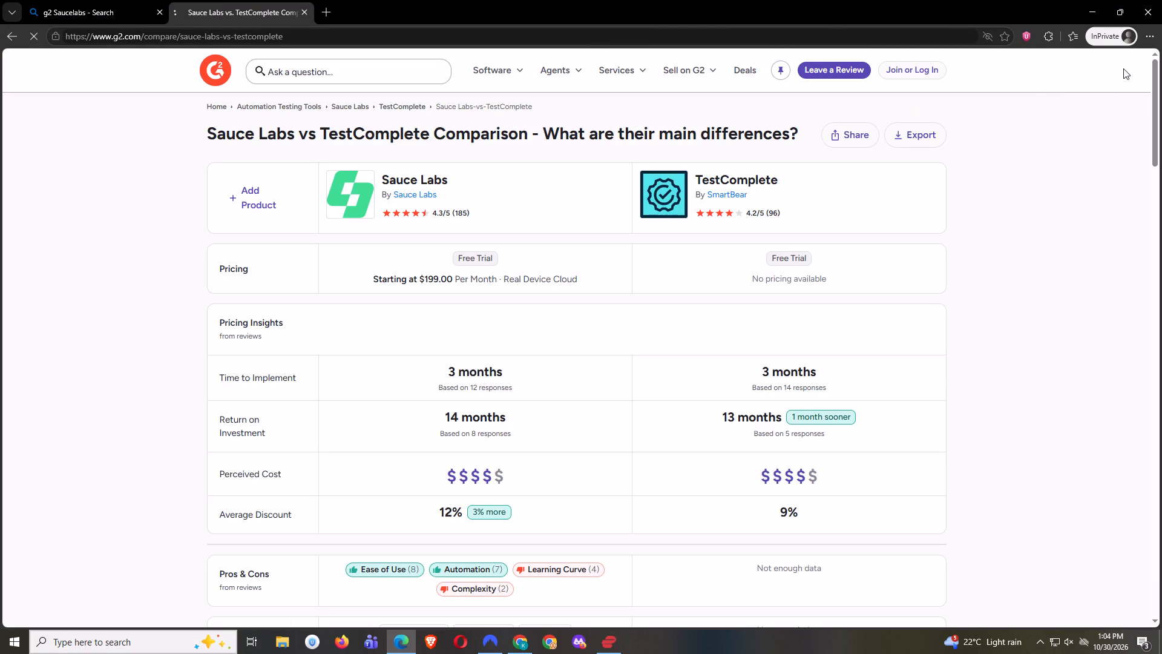
{"action": "middle_click", "coordinate": [1123, 68]}
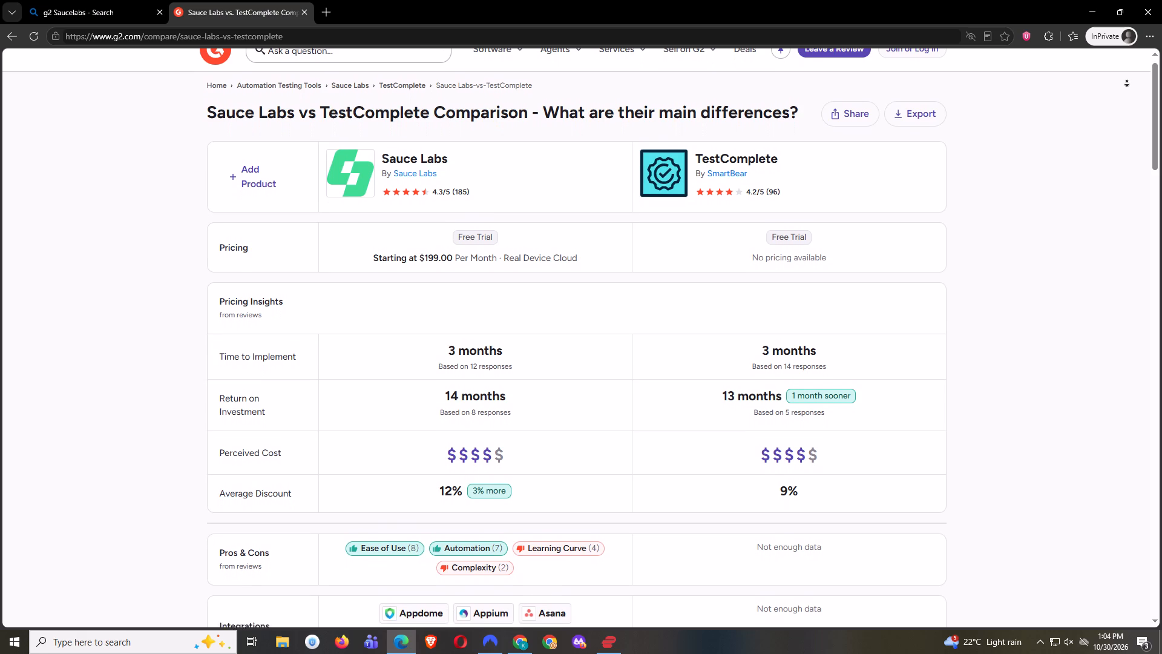
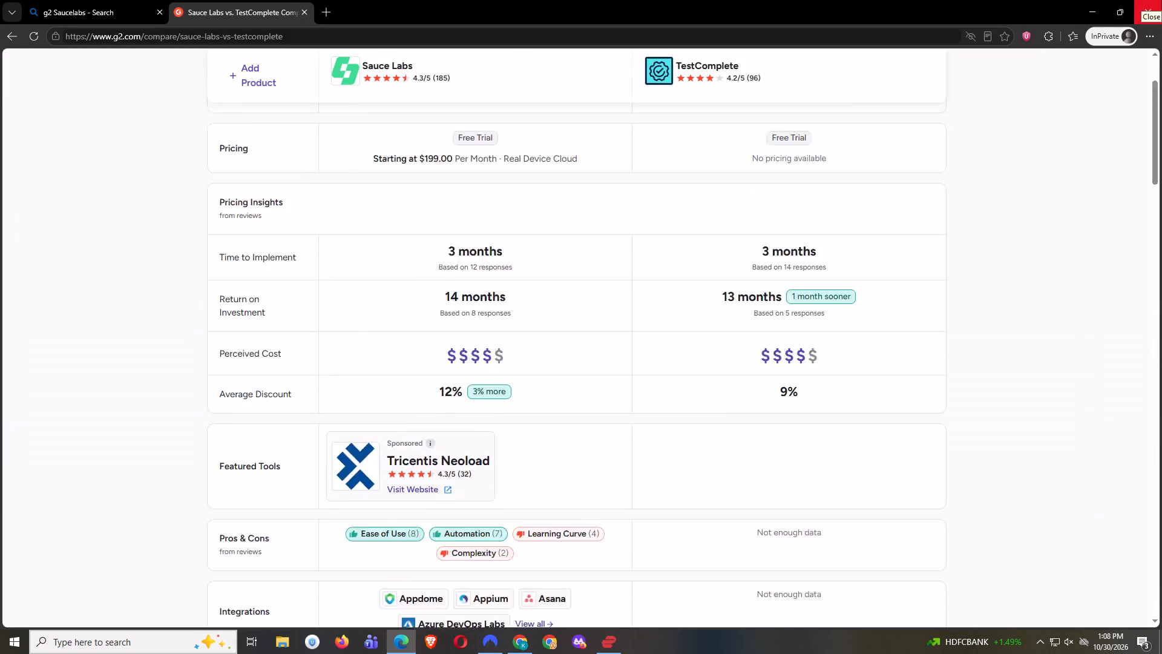
Display the system clock and examine the Sauce Labs vs TestComplete comparison from the alternatives section to the header and back down.
{"action": "left_click", "coordinate": [1113, 645]}
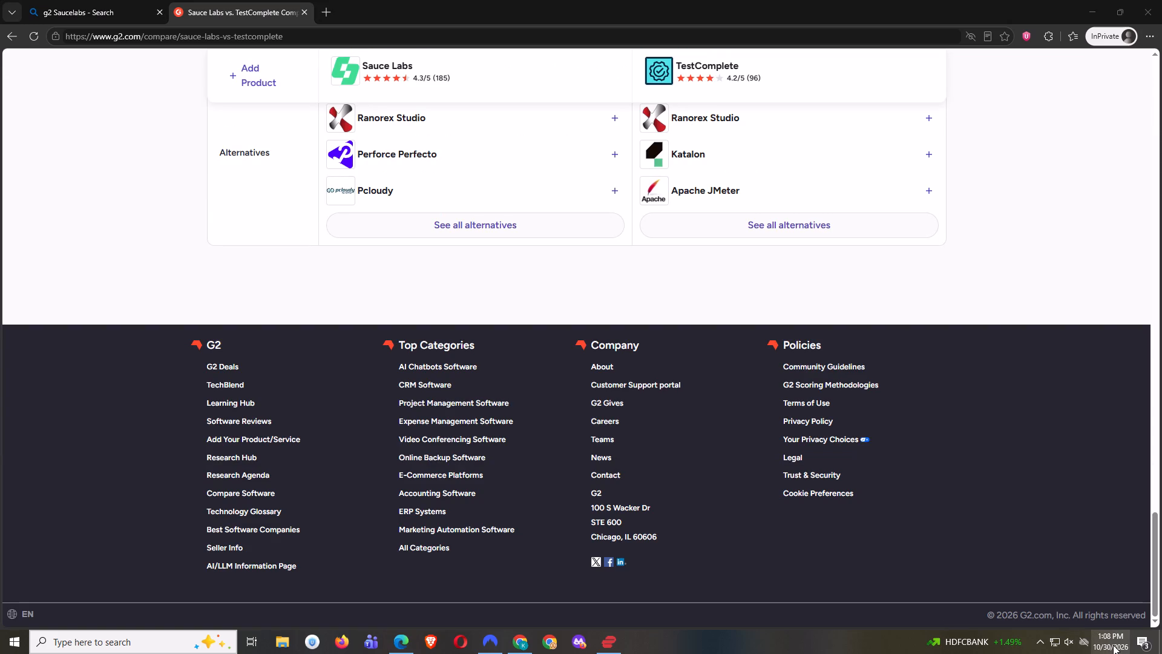
{"action": "scroll", "coordinate": [1112, 638], "scroll_direction": "up", "scroll_amount": 2}
{"action": "scroll", "coordinate": [876, 589], "scroll_direction": "up", "scroll_amount": 4}
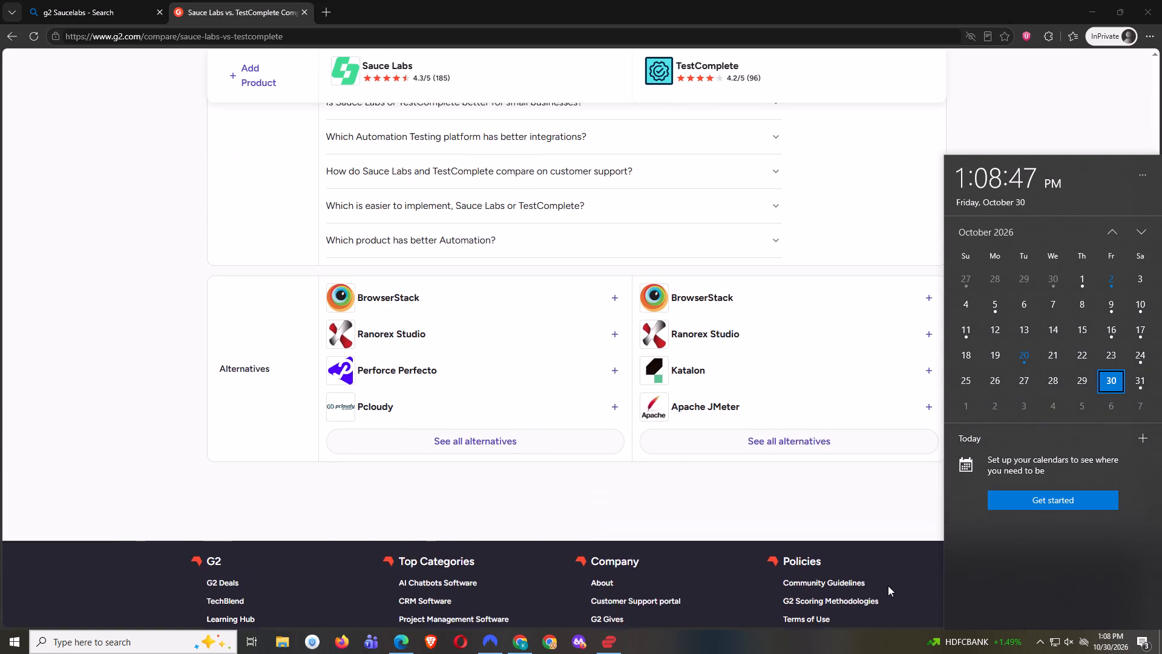
{"action": "scroll", "coordinate": [888, 586], "scroll_direction": "up", "scroll_amount": 7}
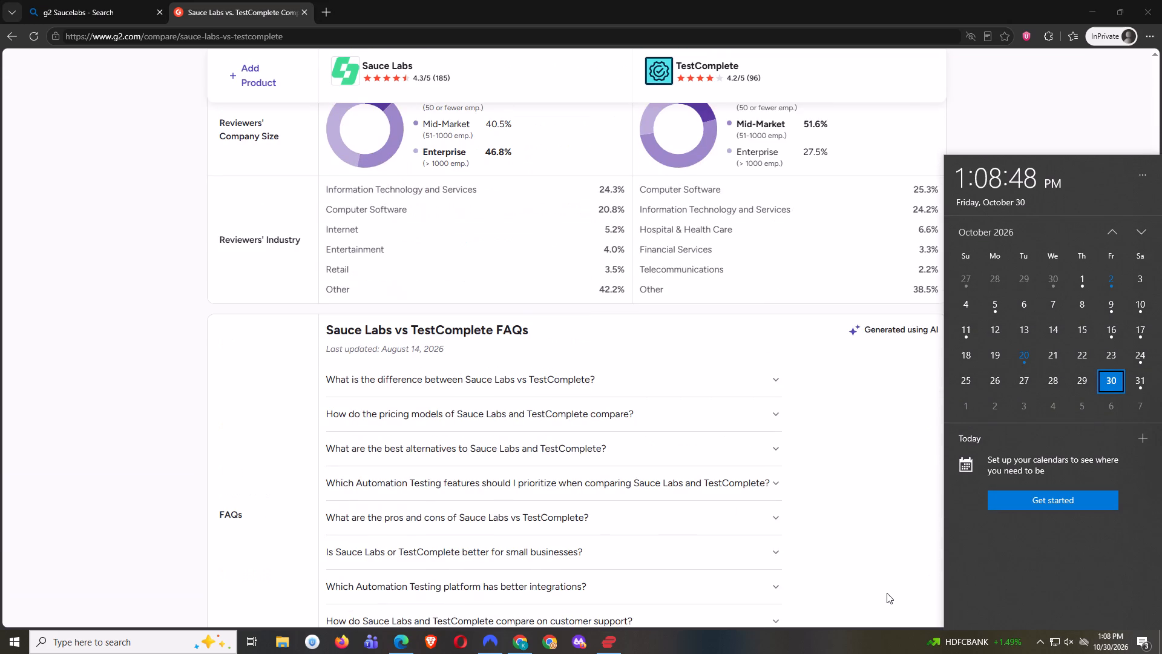
{"action": "scroll", "coordinate": [893, 618], "scroll_direction": "up", "scroll_amount": 5}
{"action": "scroll", "coordinate": [905, 543], "scroll_direction": "up", "scroll_amount": 4}
{"action": "scroll", "coordinate": [893, 489], "scroll_direction": "up", "scroll_amount": 3}
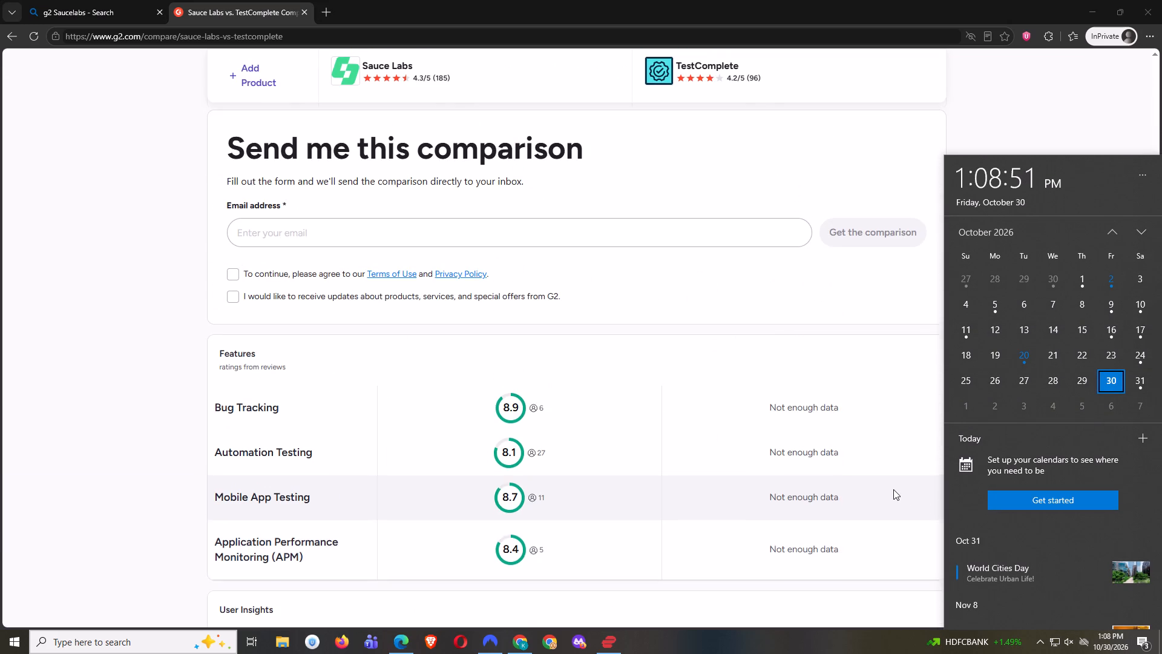
{"action": "scroll", "coordinate": [894, 495], "scroll_direction": "up", "scroll_amount": 12}
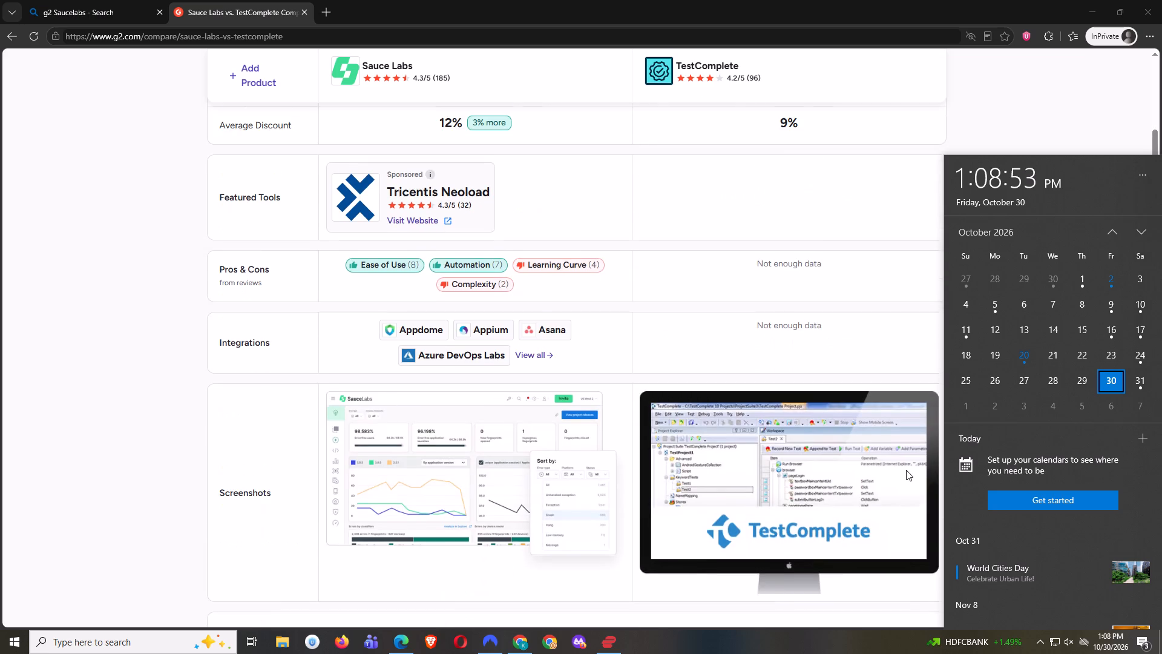
{"action": "scroll", "coordinate": [905, 466], "scroll_direction": "up", "scroll_amount": 11}
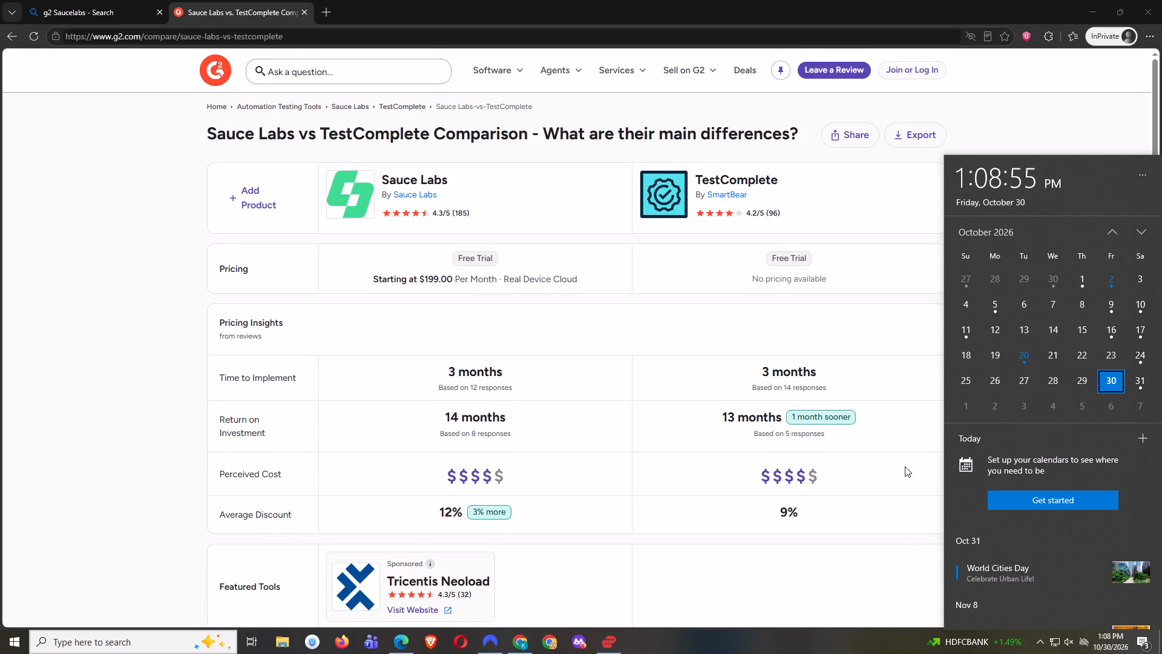
{"action": "scroll", "coordinate": [908, 467], "scroll_direction": "down", "scroll_amount": 16}
{"action": "scroll", "coordinate": [868, 406], "scroll_direction": "down", "scroll_amount": 5}
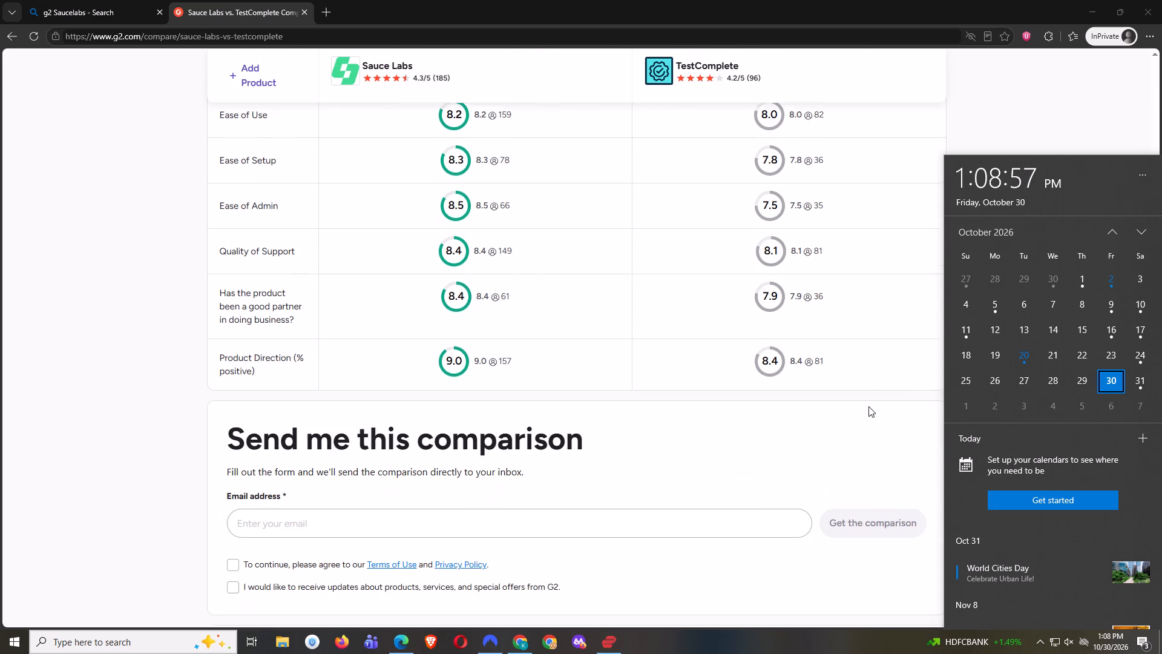
{"action": "scroll", "coordinate": [868, 406], "scroll_direction": "down", "scroll_amount": 17}
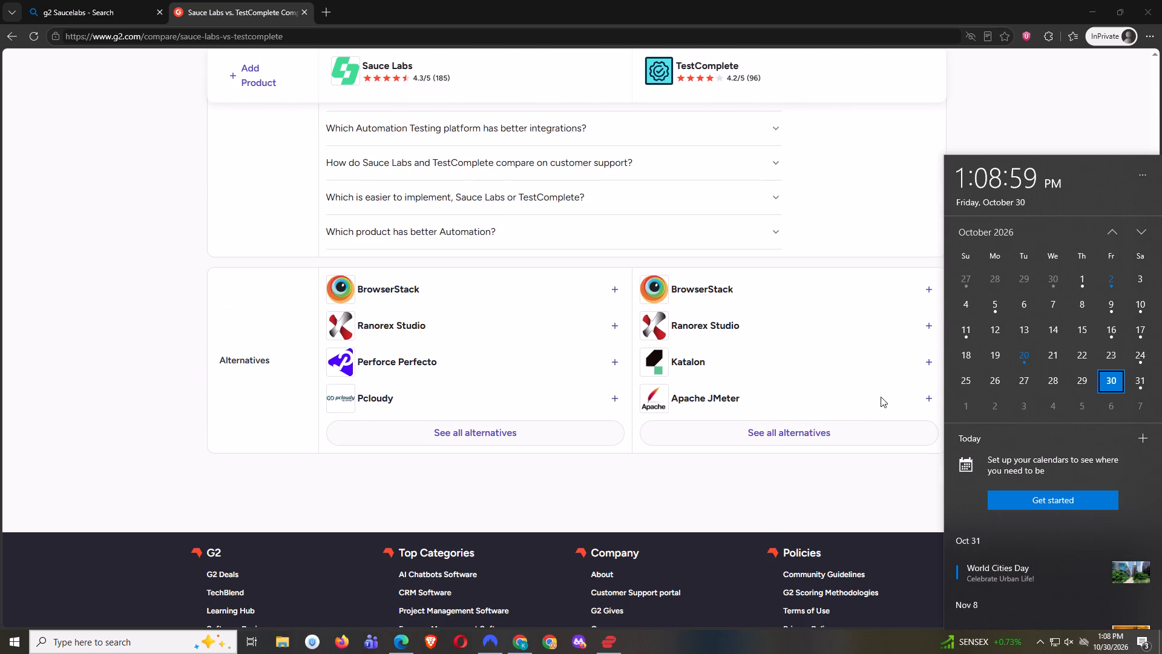
{"action": "scroll", "coordinate": [1079, 141], "scroll_direction": "down", "scroll_amount": 4}
Close the private Edge window and disconnect NordVPN from Thailand.
{"action": "left_click", "coordinate": [1154, 13]}
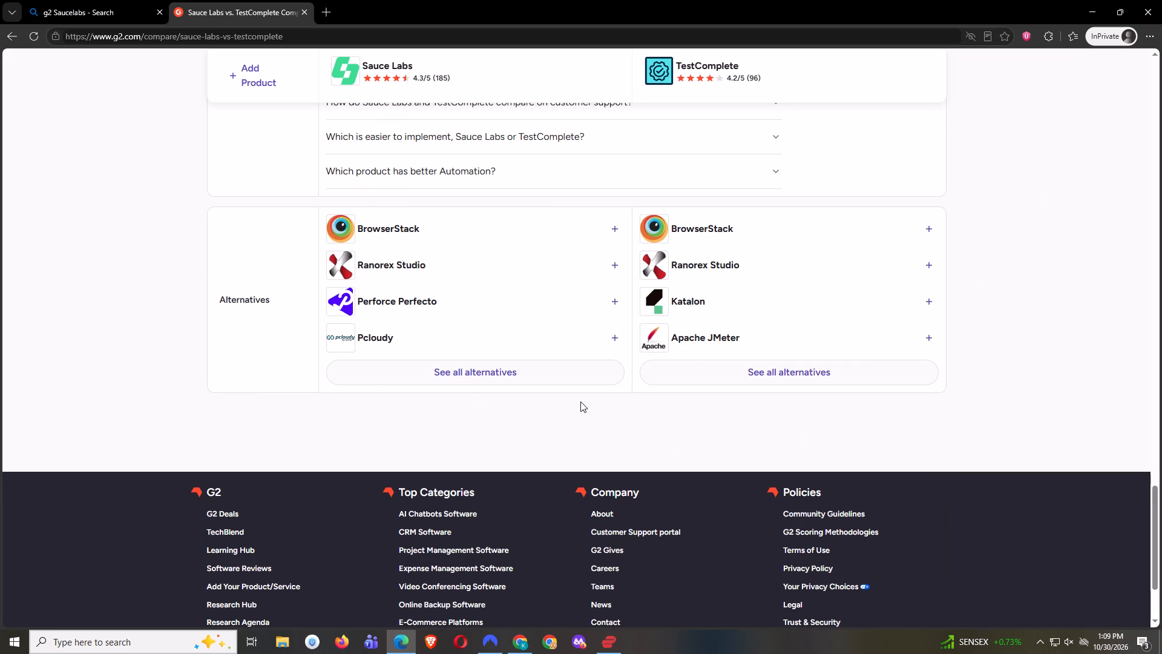
{"action": "left_click", "coordinate": [806, 365]}
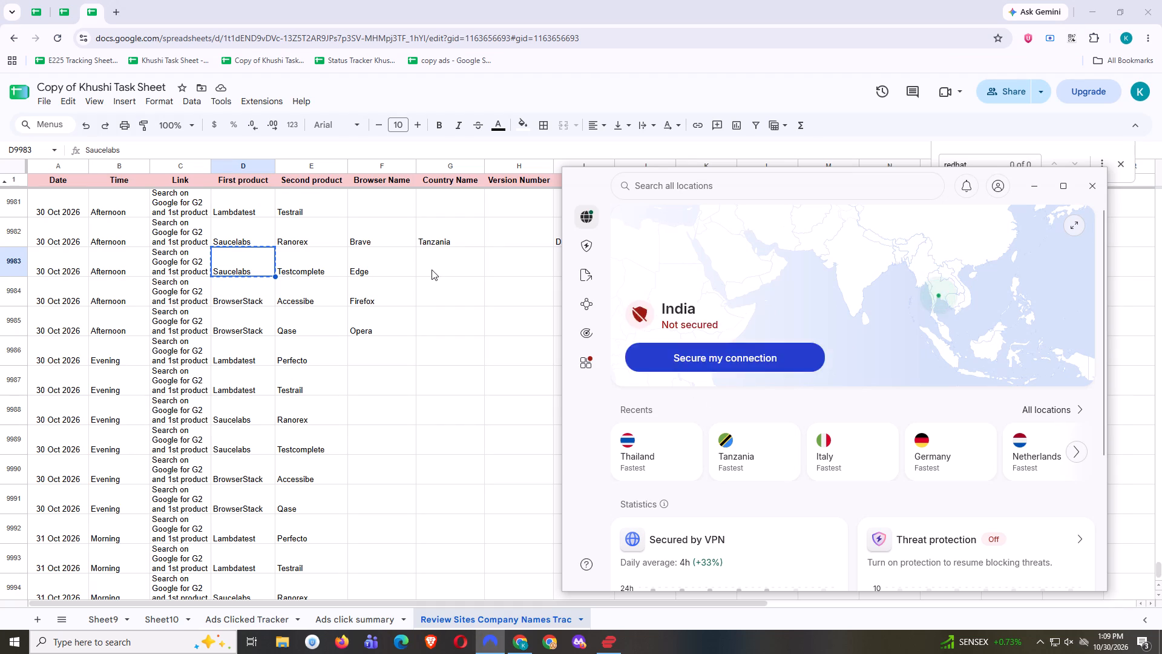
In row 9983 for Saucelabs vs Testcomplete, enter Thailand as the country name and Done as Status 1.
{"action": "left_click", "coordinate": [434, 267]}
{"action": "type", "text": "Thailadn"}
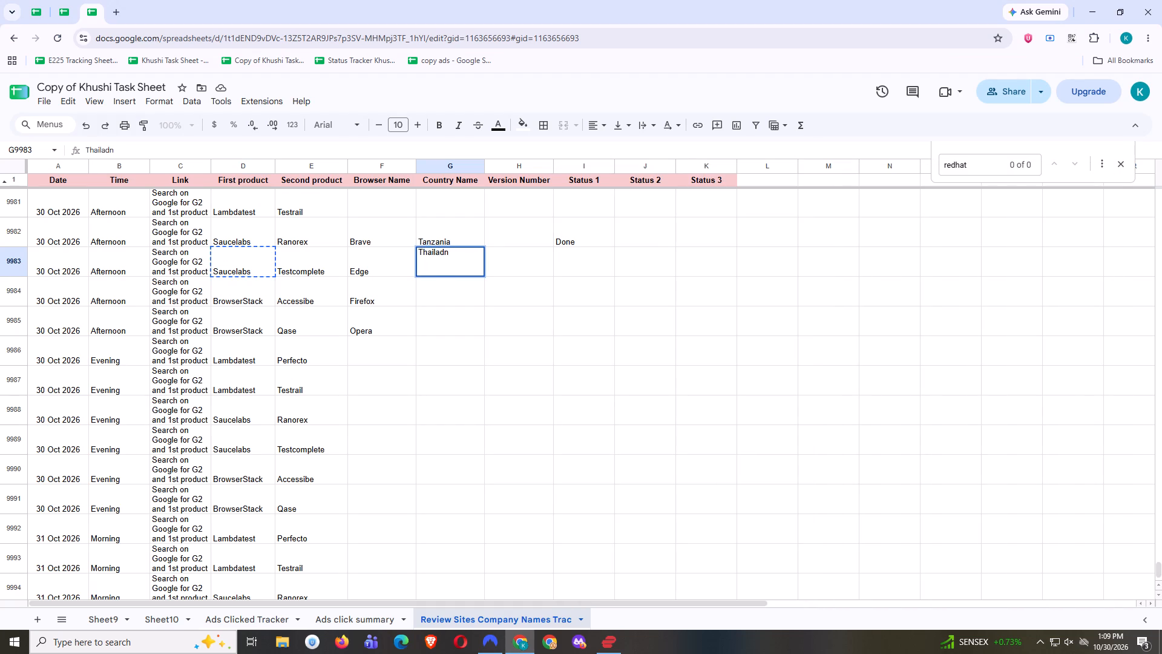
{"action": "key", "text": "BackSpace"}
{"action": "key", "text": "BackSpace"}
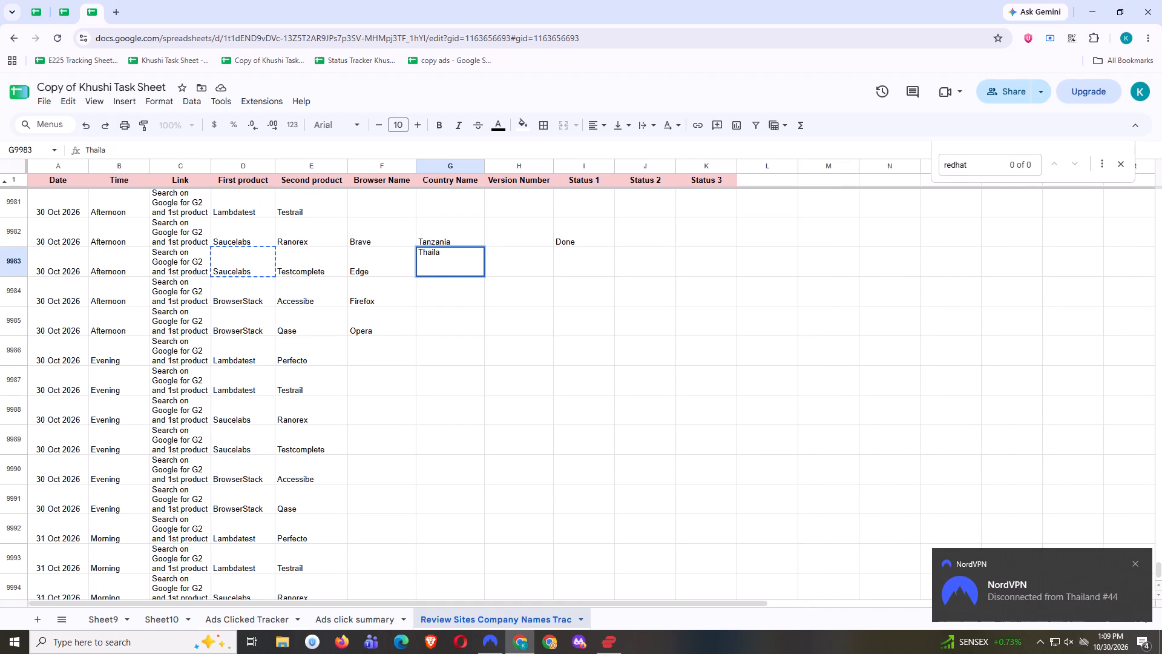
{"action": "type", "text": "nd"}
{"action": "key", "text": "Right"}
{"action": "key", "text": "Right"}
{"action": "key", "text": "shift+d"}
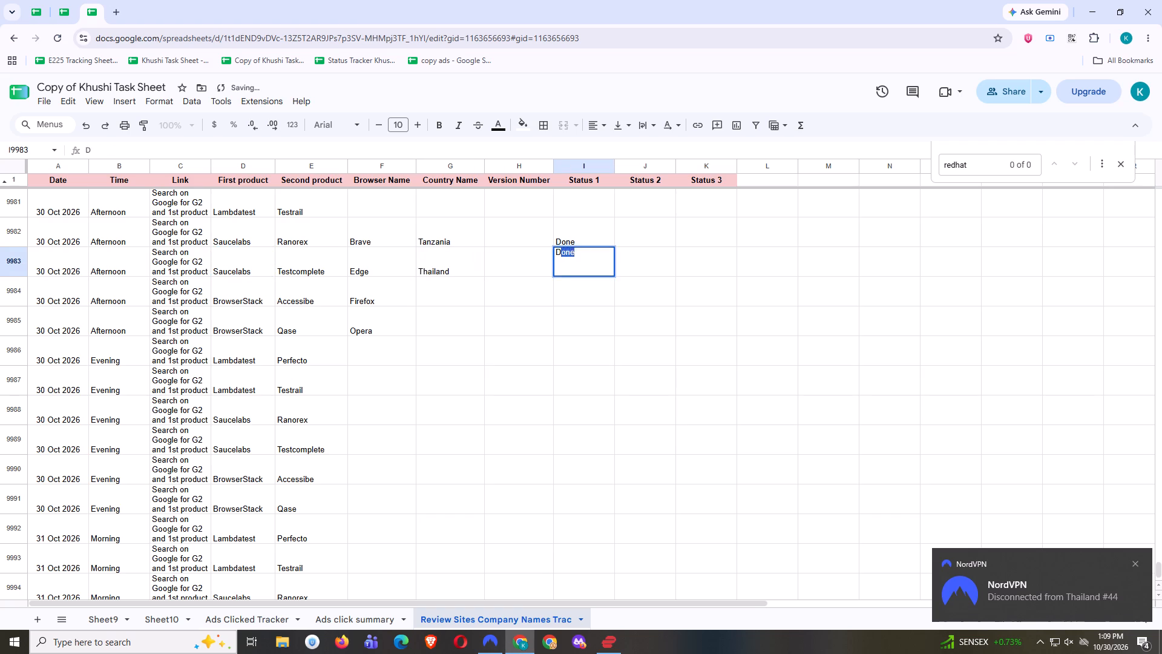
{"action": "key", "text": "Return"}
Copy the browser names Firefox and Opera from rows 9984–9985 into Browser Name starting at row 9994, the 31 Oct Morning Saucelabs–Ranorex task.
{"action": "left_click_drag", "start_coordinate": [386, 299], "coordinate": [382, 351]}
{"action": "key", "text": "ctrl+c"}
{"action": "left_click", "coordinate": [409, 464]}
{"action": "scroll", "coordinate": [384, 441], "scroll_direction": "down", "scroll_amount": 4}
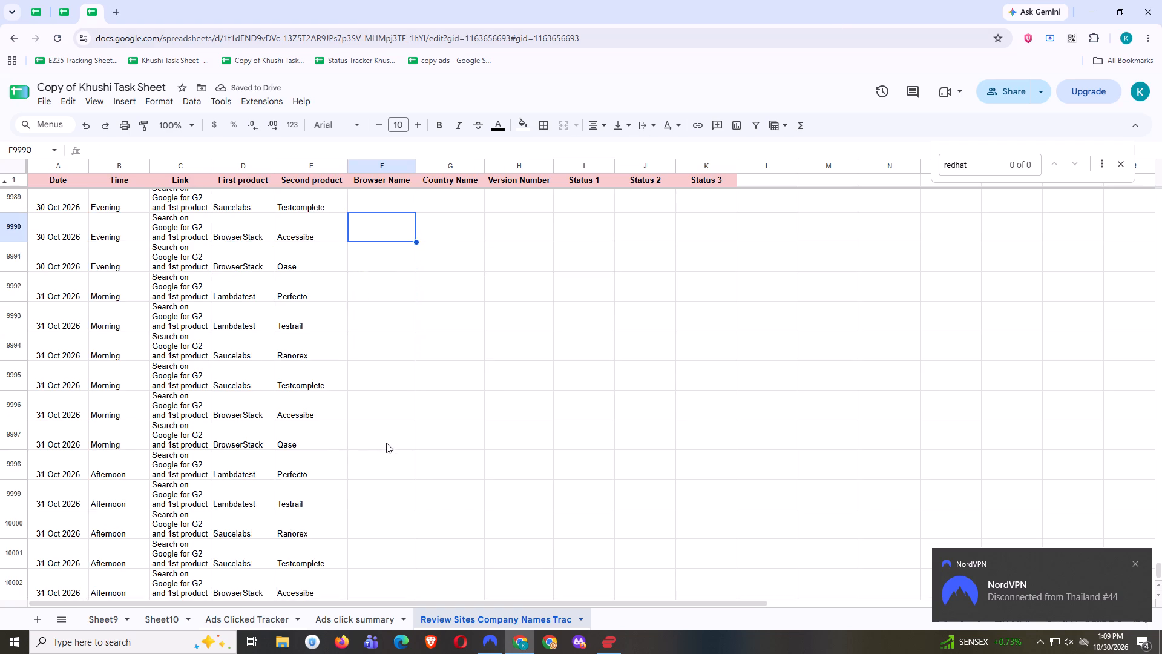
{"action": "scroll", "coordinate": [386, 443], "scroll_direction": "down", "scroll_amount": 3}
{"action": "scroll", "coordinate": [391, 442], "scroll_direction": "up", "scroll_amount": 1}
{"action": "scroll", "coordinate": [149, 295], "scroll_direction": "up", "scroll_amount": 1}
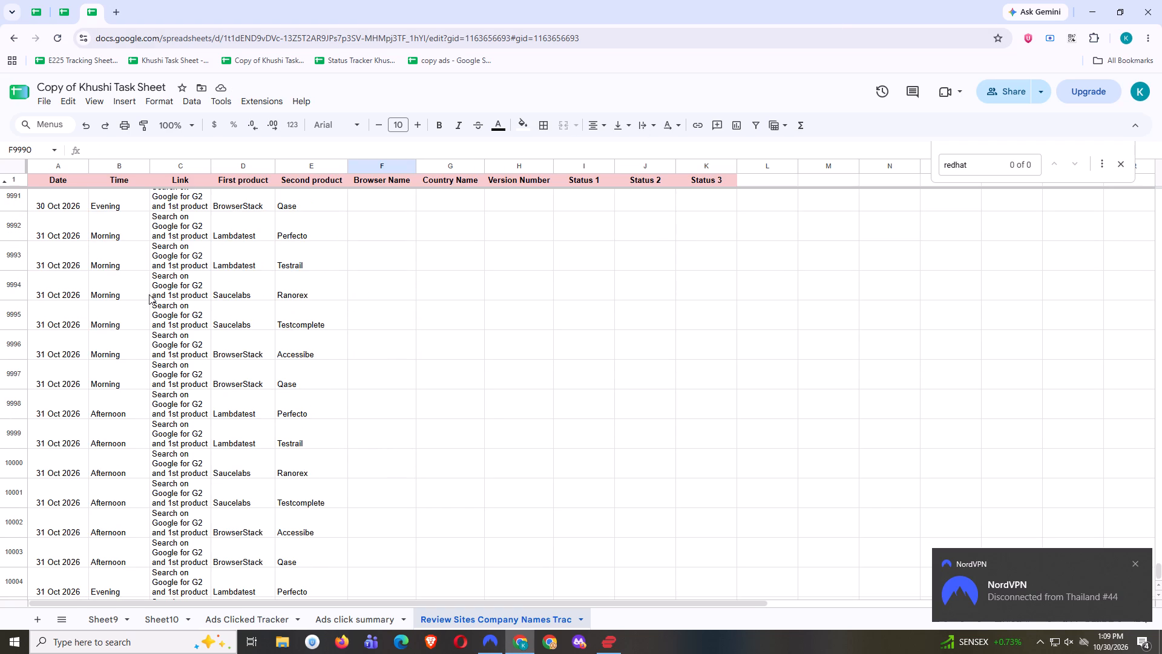
{"action": "left_click", "coordinate": [367, 286]}
{"action": "key", "text": "ctrl+v"}
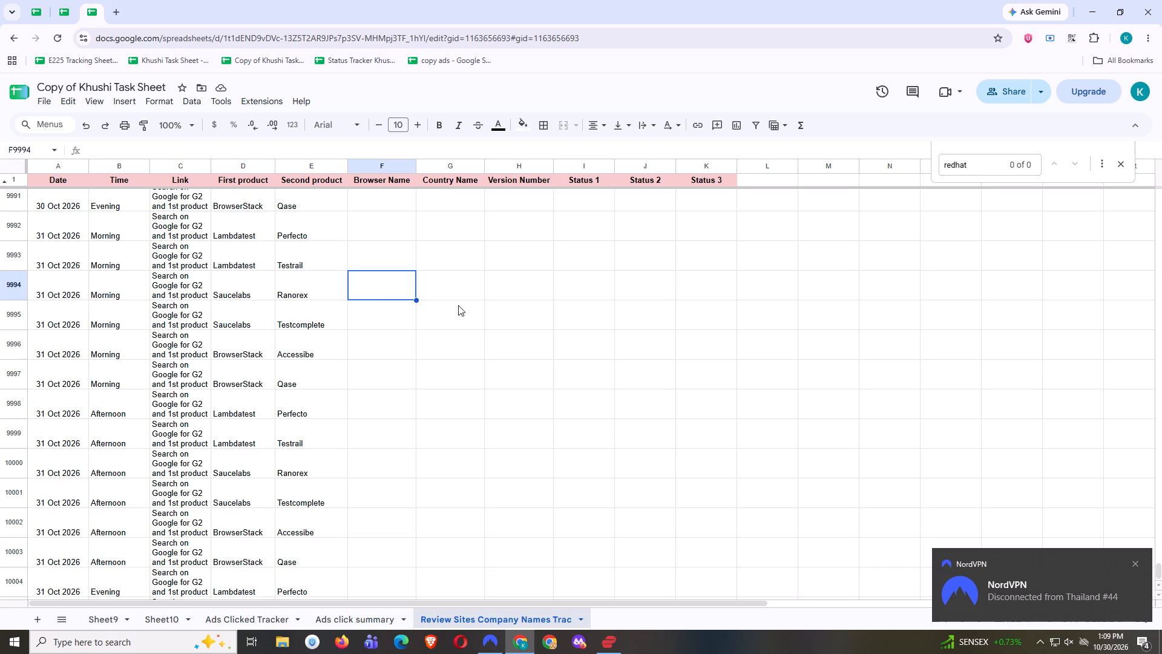
Clear the browser names Firefox and Opera from the 30 Oct Afternoon BrowserStack rows 9984 and 9985.
{"action": "left_click", "coordinate": [475, 286]}
{"action": "scroll", "coordinate": [485, 323], "scroll_direction": "up", "scroll_amount": 7}
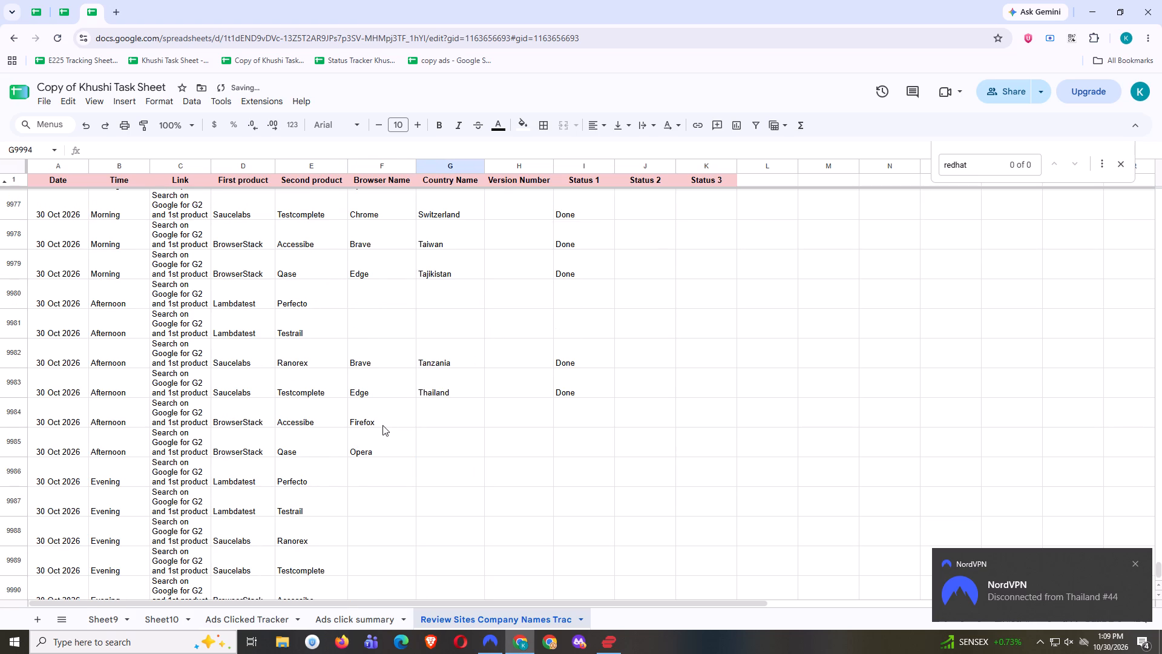
{"action": "left_click_drag", "start_coordinate": [382, 425], "coordinate": [389, 445]}
{"action": "key", "text": "BackSpace"}
{"action": "left_click", "coordinate": [372, 492]}
{"action": "left_click", "coordinate": [380, 358]}
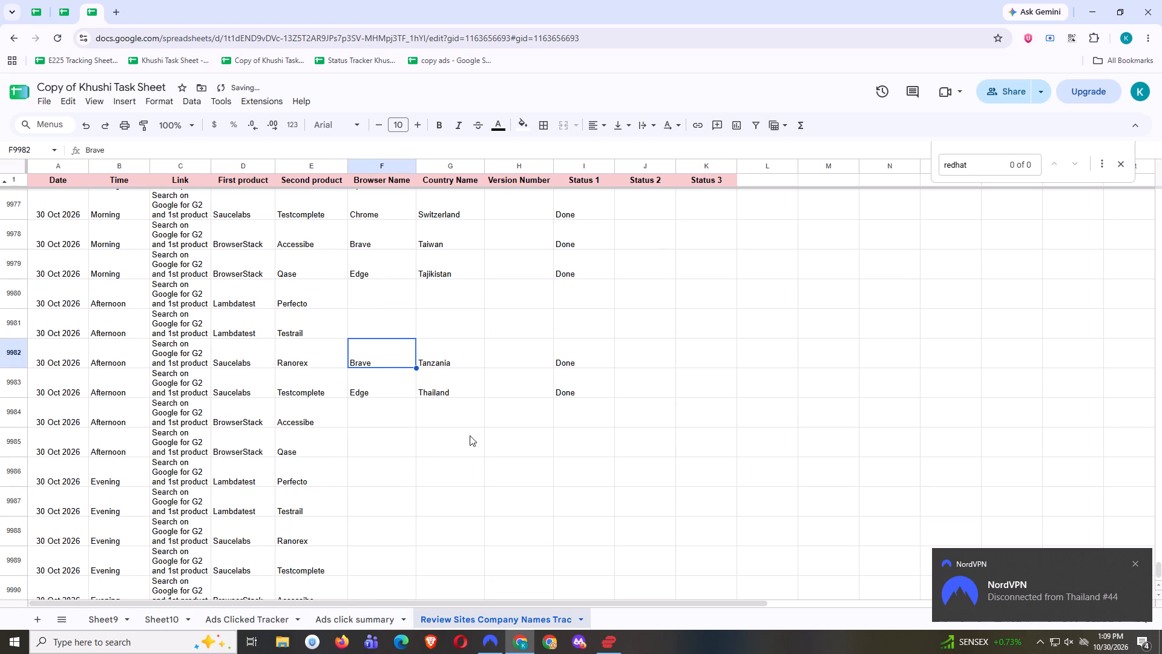
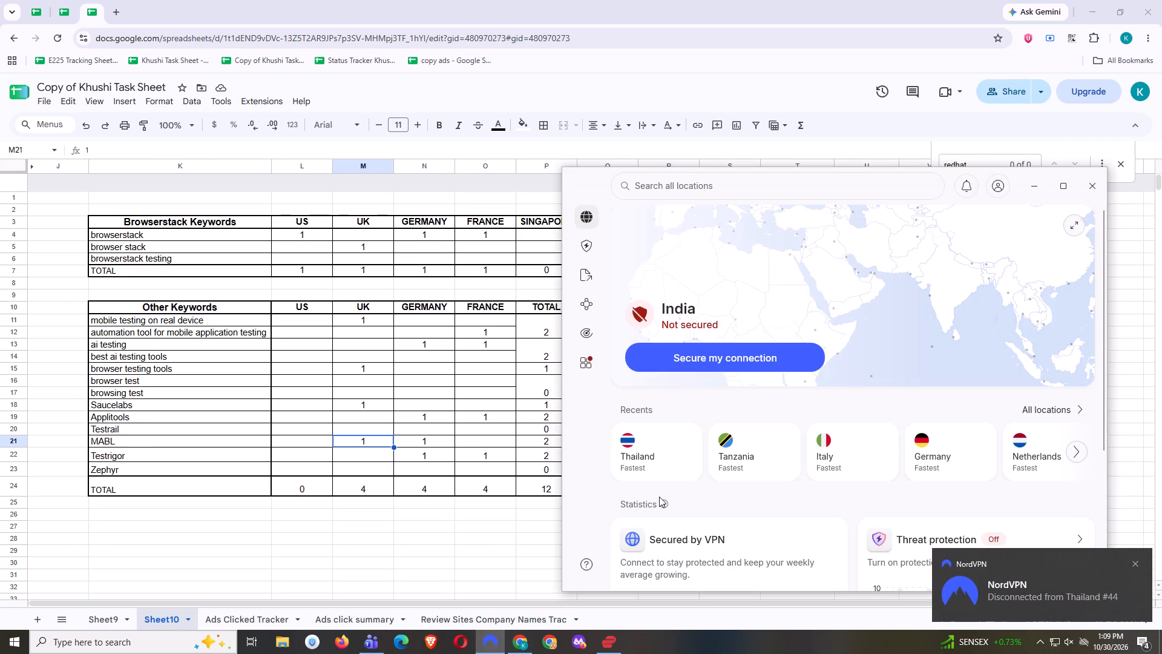
Connect NordVPN to the Netherlands and dismiss the desktop notification.
{"action": "left_click", "coordinate": [1040, 448]}
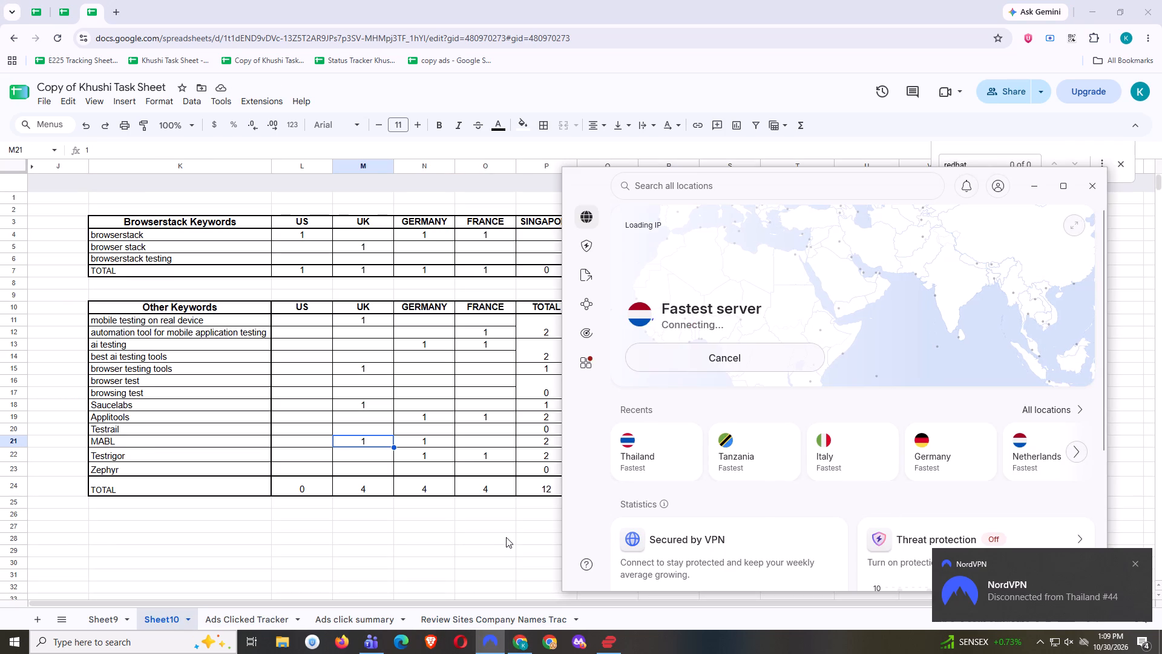
{"action": "left_click", "coordinate": [507, 537]}
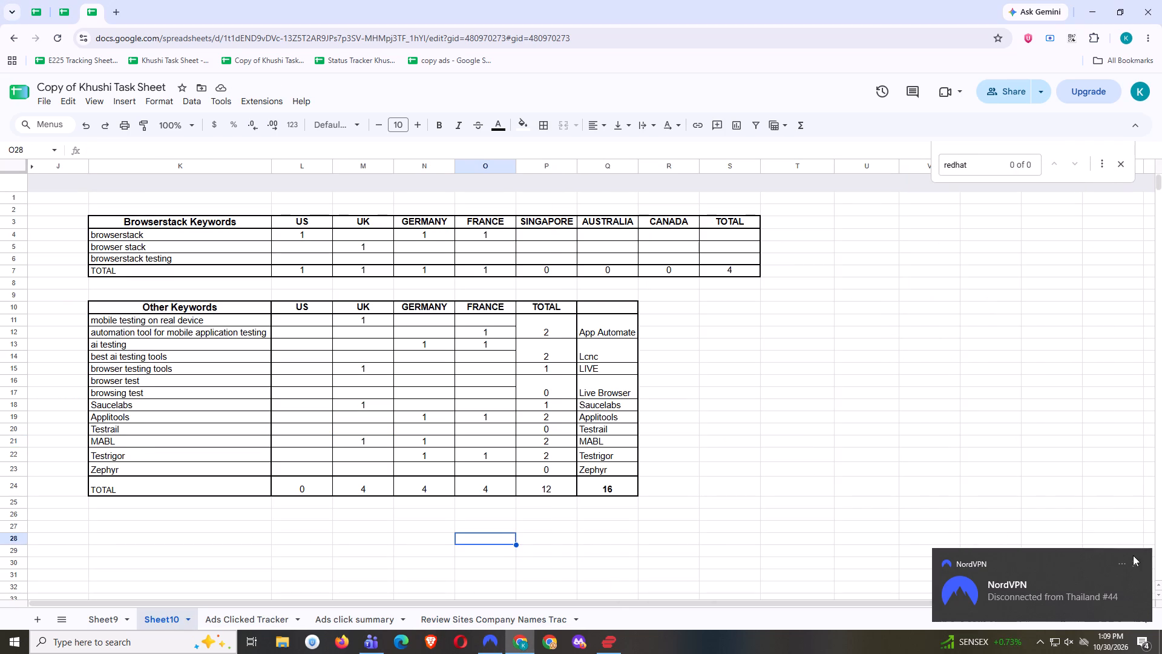
{"action": "left_click", "coordinate": [1136, 559]}
Open a new private Opera window and dismiss the VPN notification.
{"action": "right_click", "coordinate": [453, 644]}
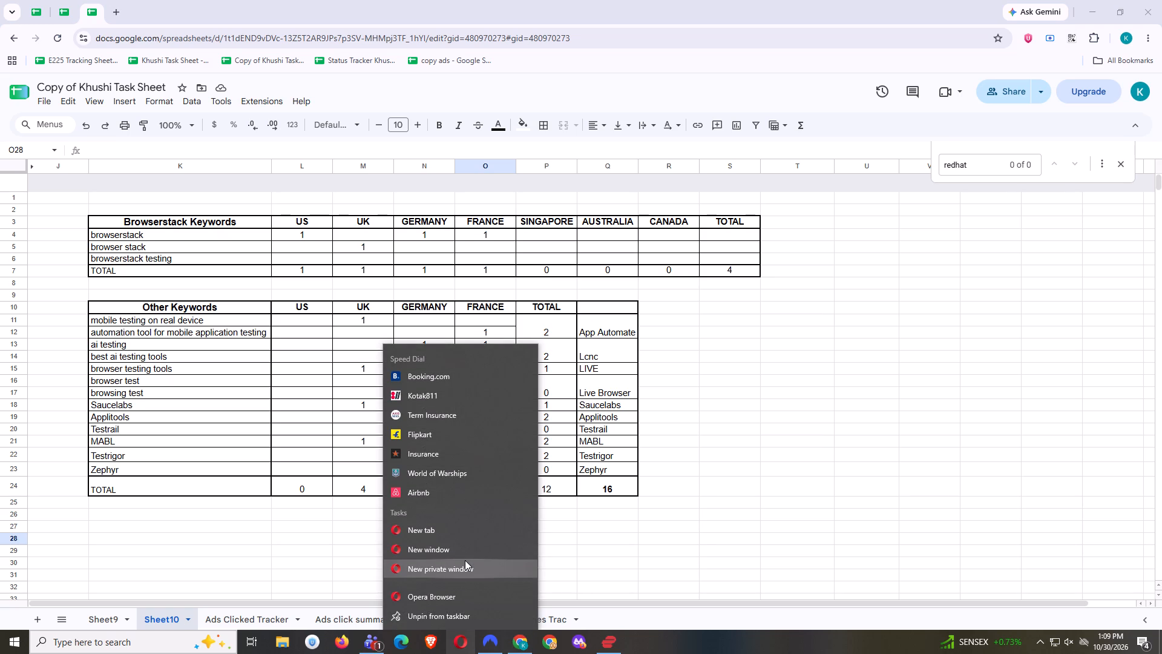
{"action": "left_click", "coordinate": [489, 642]}
{"action": "left_click", "coordinate": [489, 642]}
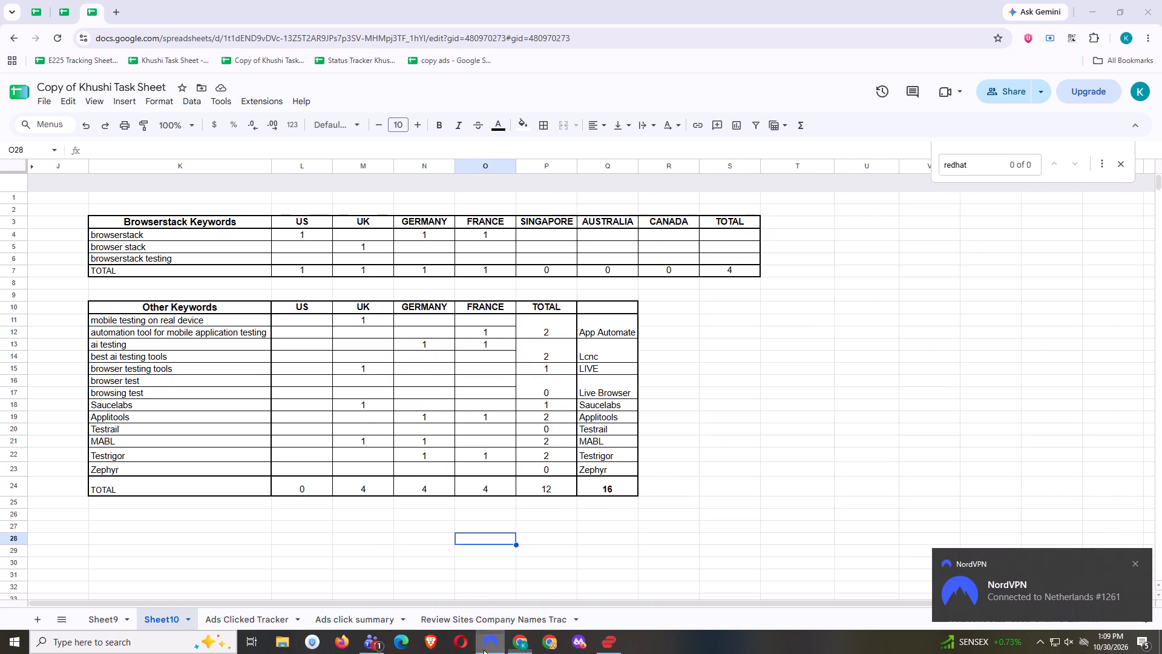
{"action": "right_click", "coordinate": [462, 649]}
{"action": "left_click", "coordinate": [470, 573]}
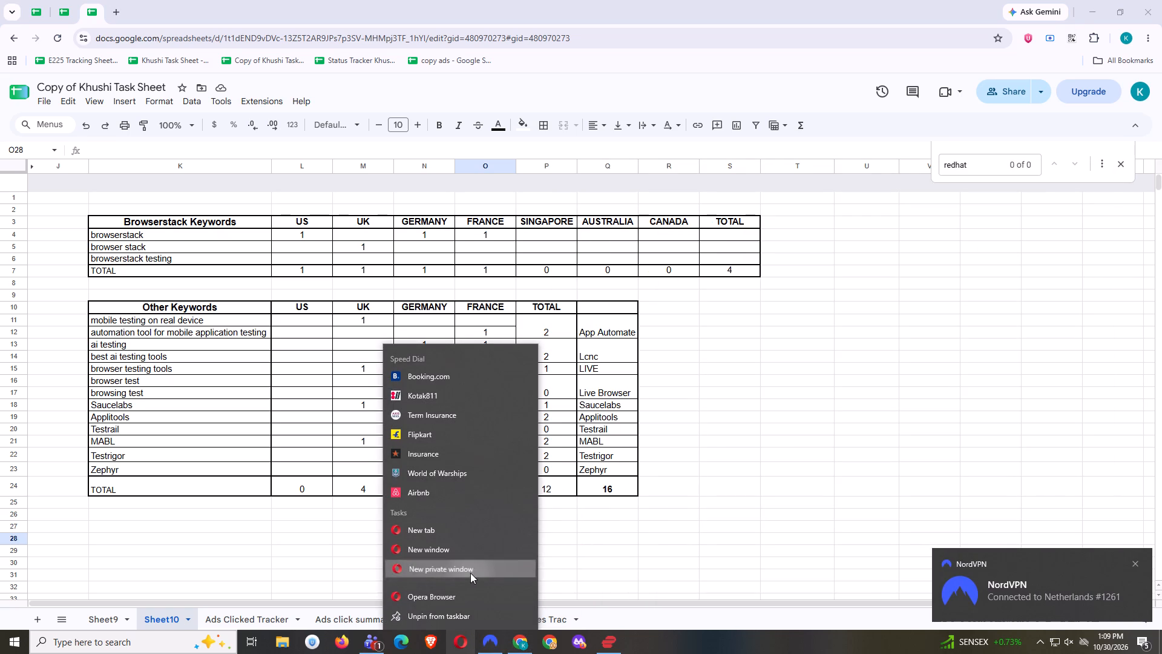
{"action": "left_click", "coordinate": [1138, 558]}
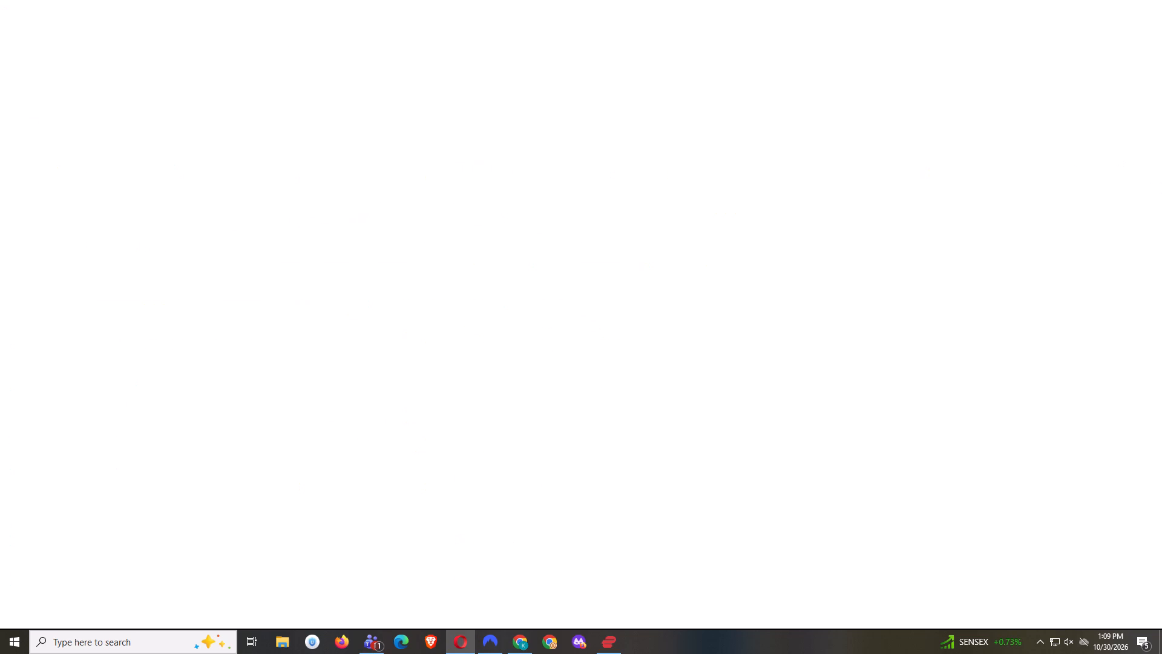
Search Google for "browserstack" in the private window and answer the Dutch cookie consent dialog.
{"action": "left_click", "coordinate": [260, 36]}
{"action": "type", "text": "browserstack"}
{"action": "key", "text": "Return"}
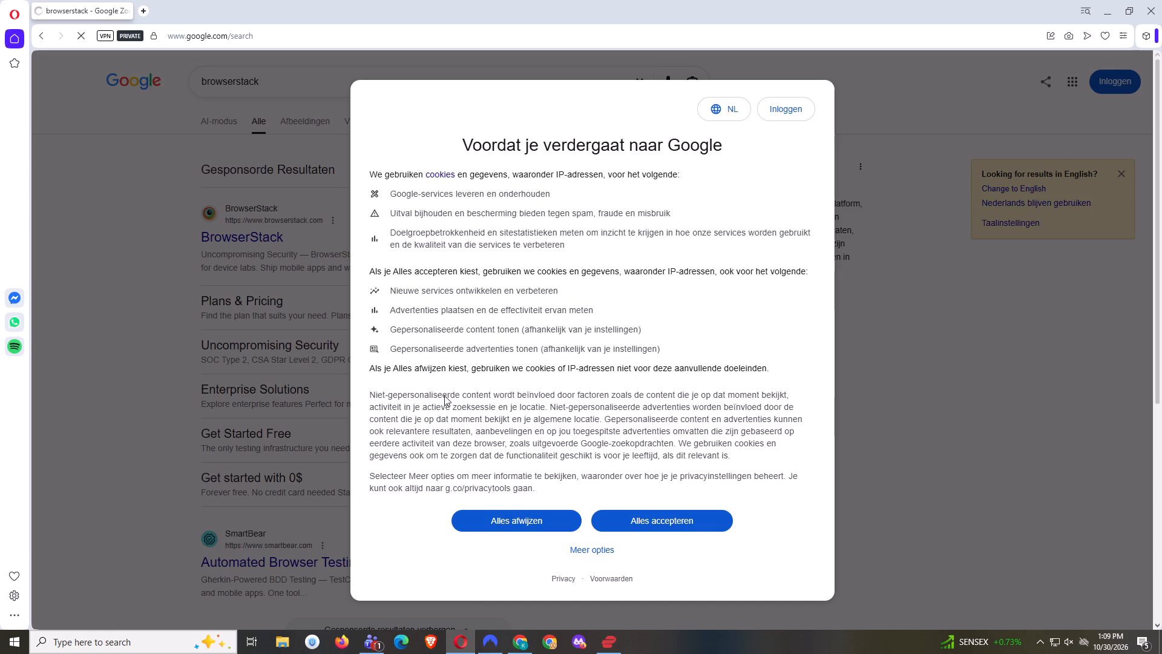
{"action": "left_click", "coordinate": [561, 533]}
Skim the Dutch results page for "browserstack" and change the search results to English.
{"action": "scroll", "coordinate": [691, 511], "scroll_direction": "down", "scroll_amount": 17}
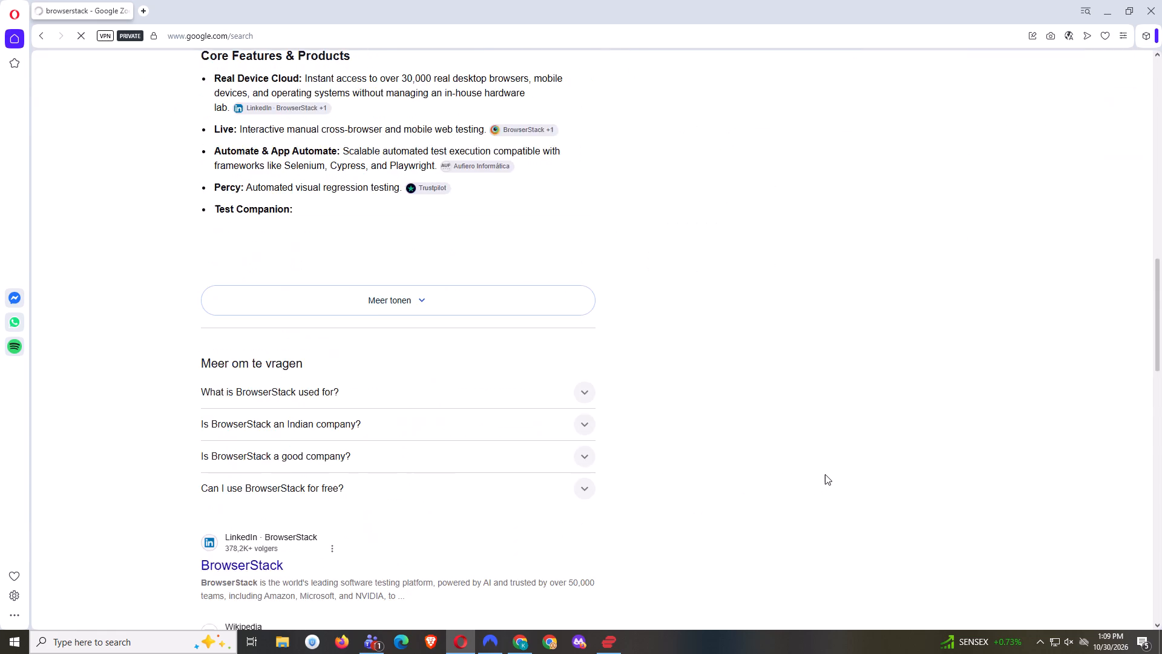
{"action": "scroll", "coordinate": [825, 474], "scroll_direction": "down", "scroll_amount": 5}
{"action": "scroll", "coordinate": [904, 451], "scroll_direction": "down", "scroll_amount": 10}
{"action": "scroll", "coordinate": [1020, 446], "scroll_direction": "up", "scroll_amount": 13}
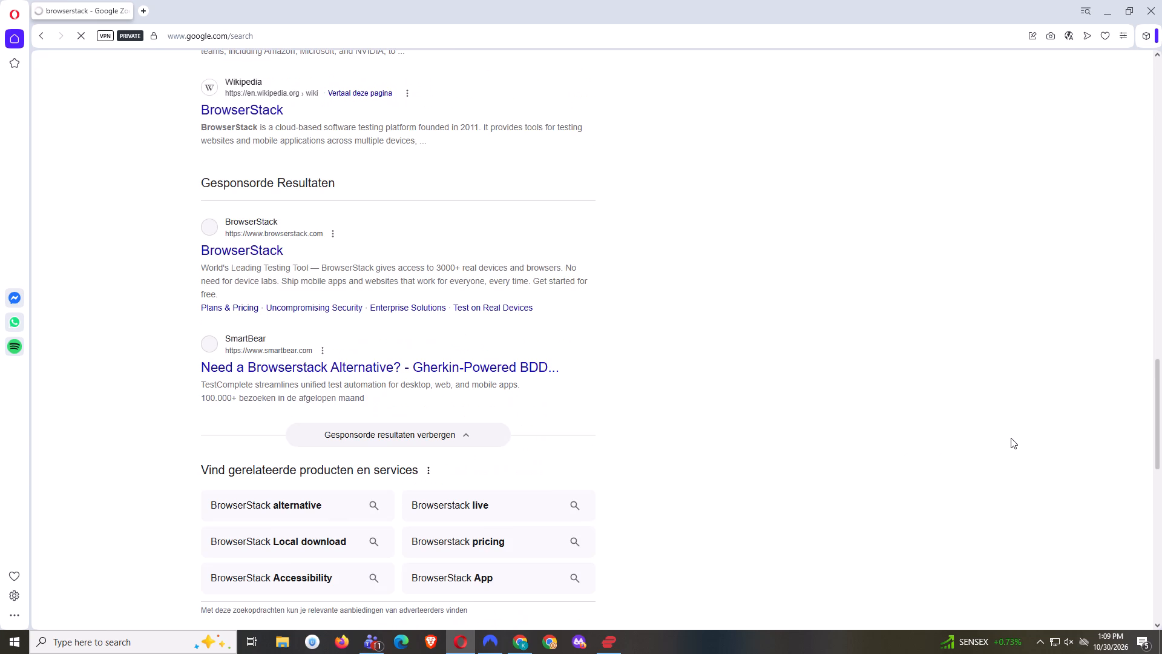
{"action": "scroll", "coordinate": [1011, 438], "scroll_direction": "up", "scroll_amount": 20}
{"action": "scroll", "coordinate": [1011, 438], "scroll_direction": "up", "scroll_amount": 2}
{"action": "left_click", "coordinate": [1020, 191]}
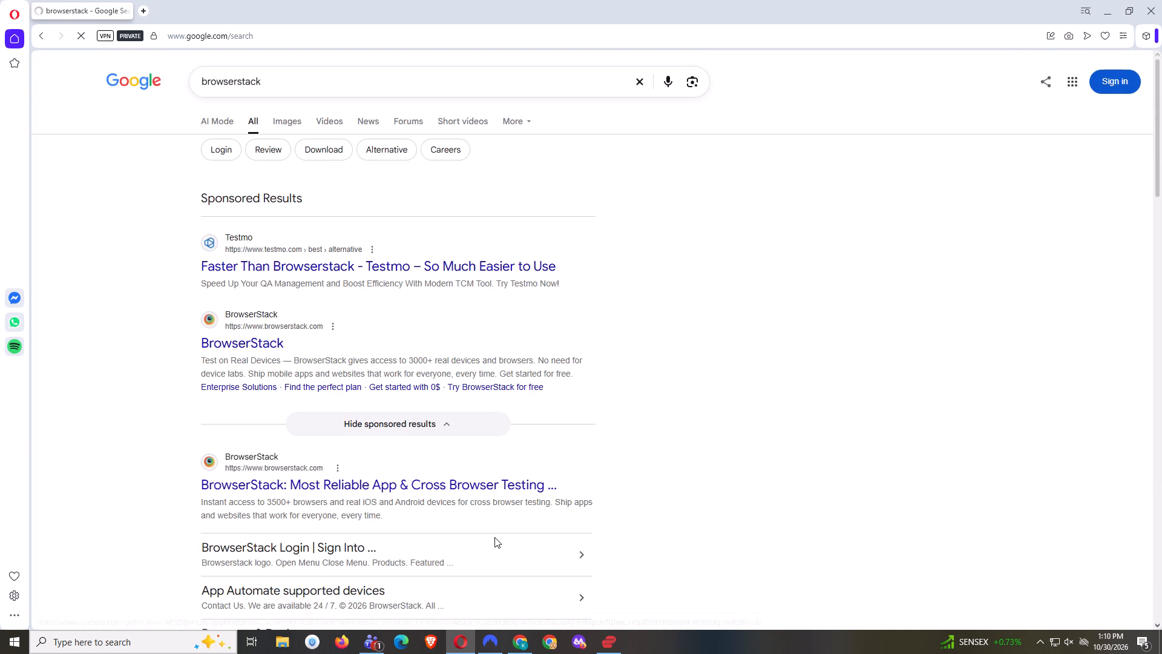
Examine the sponsored results for "browserstack" on result pages 1 through 4.
{"action": "scroll", "coordinate": [494, 537], "scroll_direction": "down", "scroll_amount": 17}
{"action": "scroll", "coordinate": [480, 524], "scroll_direction": "down", "scroll_amount": 10}
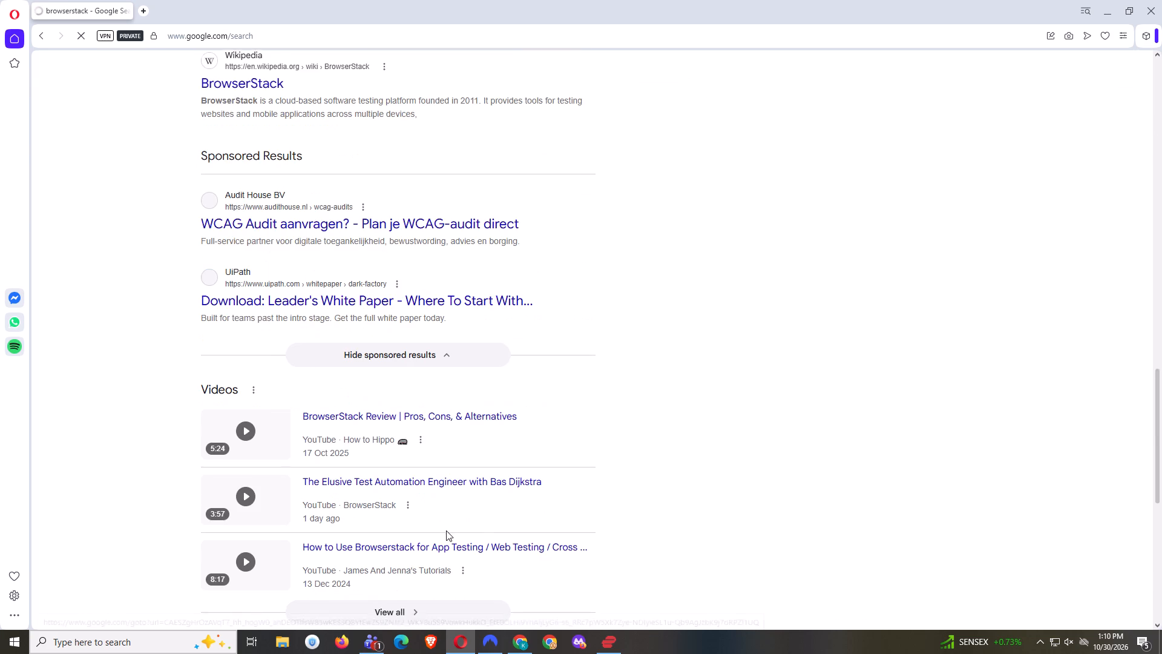
{"action": "scroll", "coordinate": [446, 530], "scroll_direction": "down", "scroll_amount": 8}
{"action": "left_click", "coordinate": [436, 535]}
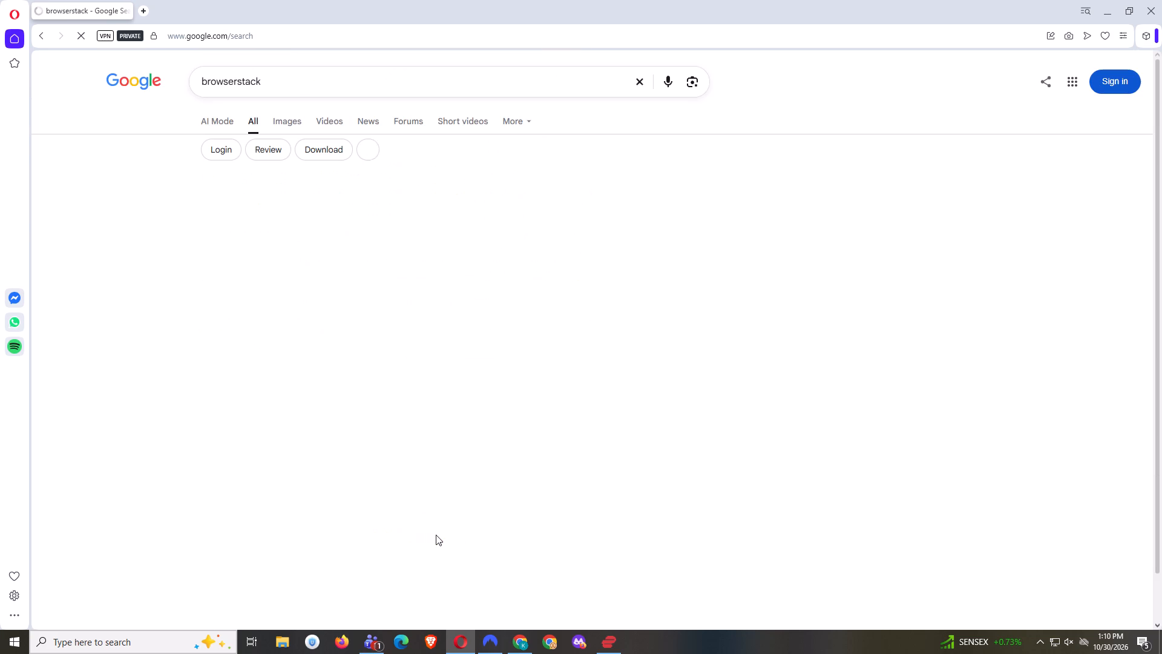
{"action": "scroll", "coordinate": [471, 530], "scroll_direction": "down", "scroll_amount": 19}
{"action": "scroll", "coordinate": [471, 530], "scroll_direction": "down", "scroll_amount": 6}
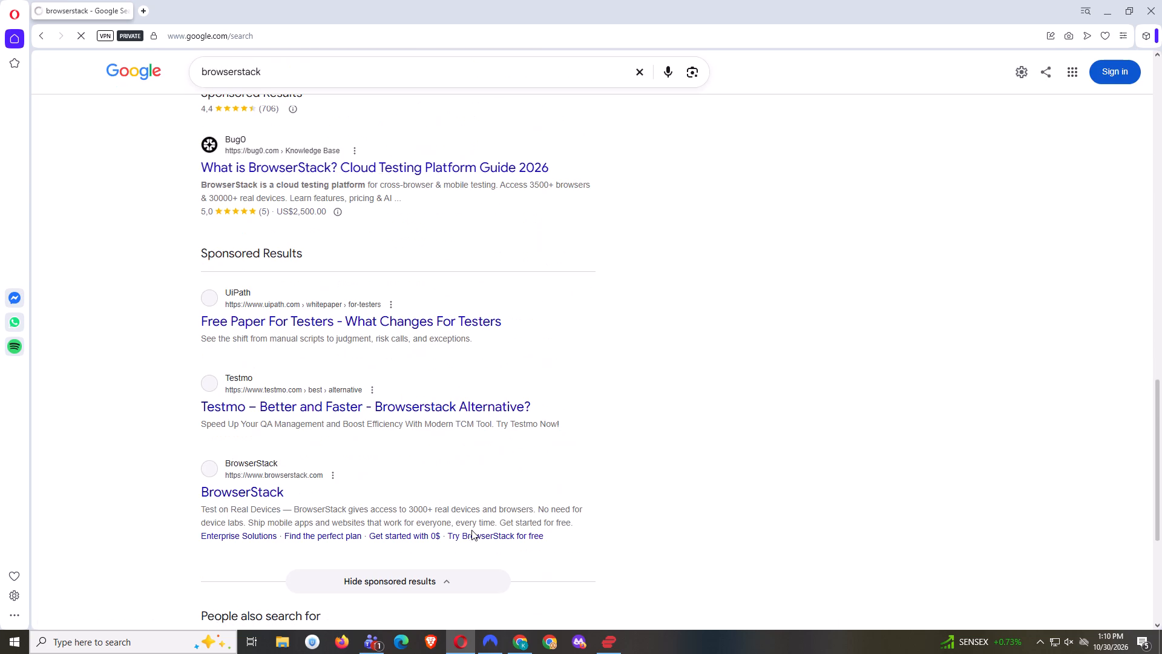
{"action": "scroll", "coordinate": [471, 530], "scroll_direction": "down", "scroll_amount": 1}
{"action": "left_click", "coordinate": [471, 530]}
{"action": "scroll", "coordinate": [471, 530], "scroll_direction": "down", "scroll_amount": 18}
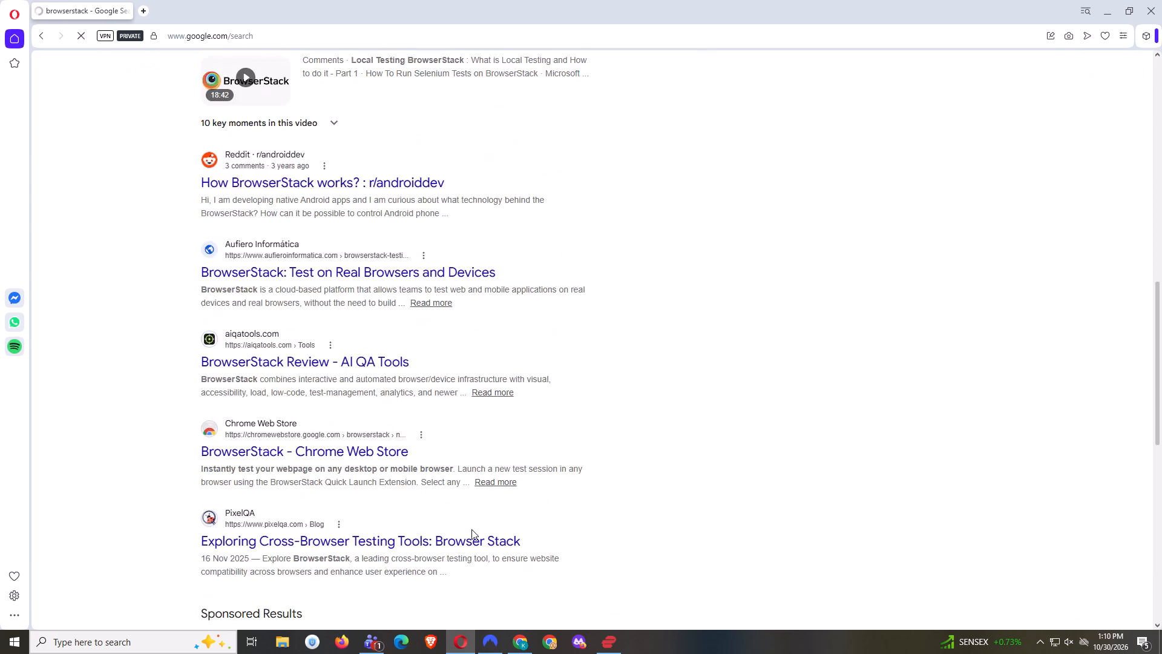
{"action": "scroll", "coordinate": [471, 529], "scroll_direction": "down", "scroll_amount": 6}
{"action": "left_click", "coordinate": [472, 529]}
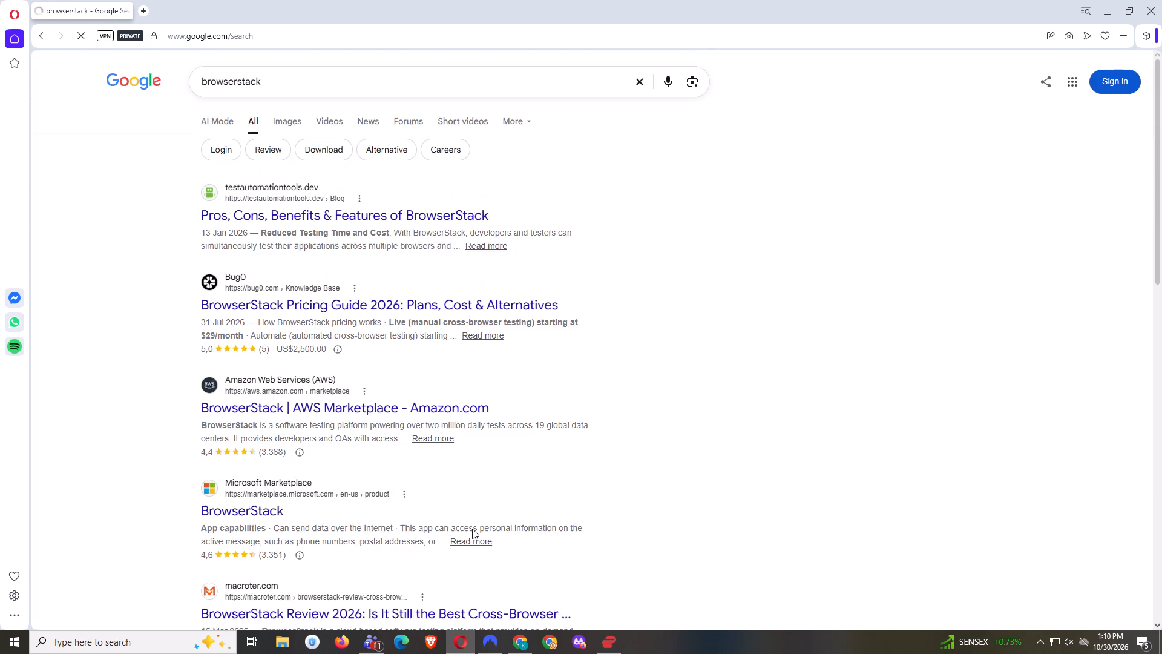
{"action": "scroll", "coordinate": [472, 529], "scroll_direction": "down", "scroll_amount": 16}
Repeat the "browserstack" search with the omitted results included and examine the sponsored results on its first two pages.
{"action": "left_click", "coordinate": [473, 544]}
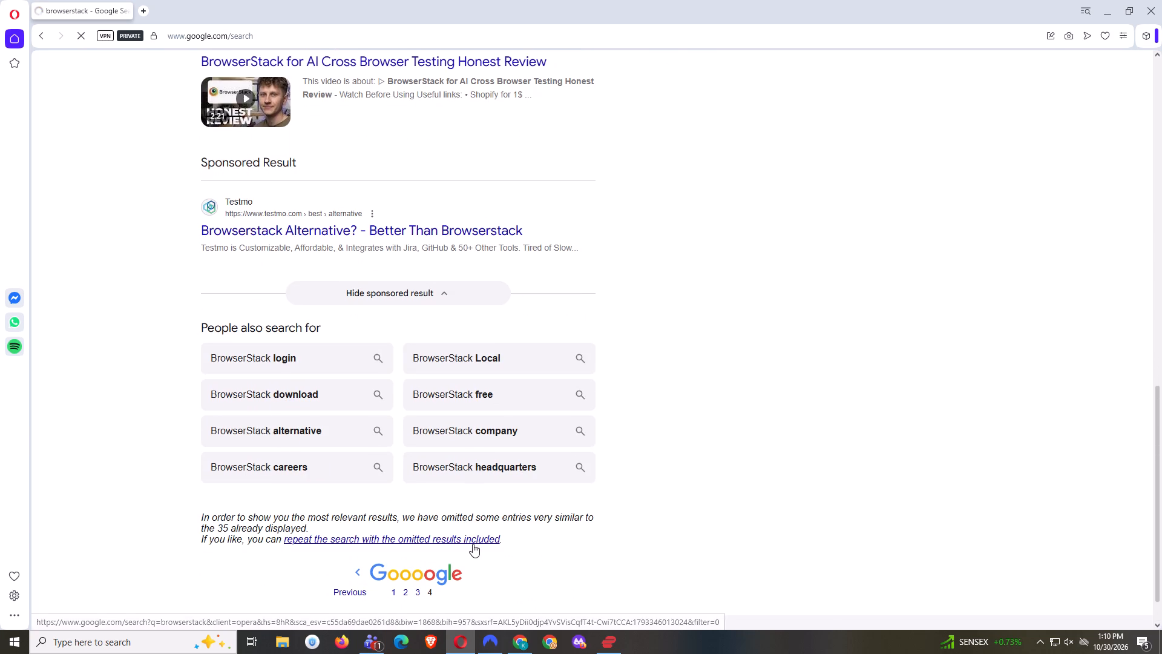
{"action": "scroll", "coordinate": [473, 544], "scroll_direction": "down", "scroll_amount": 7}
{"action": "scroll", "coordinate": [473, 544], "scroll_direction": "up", "scroll_amount": 1}
{"action": "scroll", "coordinate": [473, 544], "scroll_direction": "down", "scroll_amount": 6}
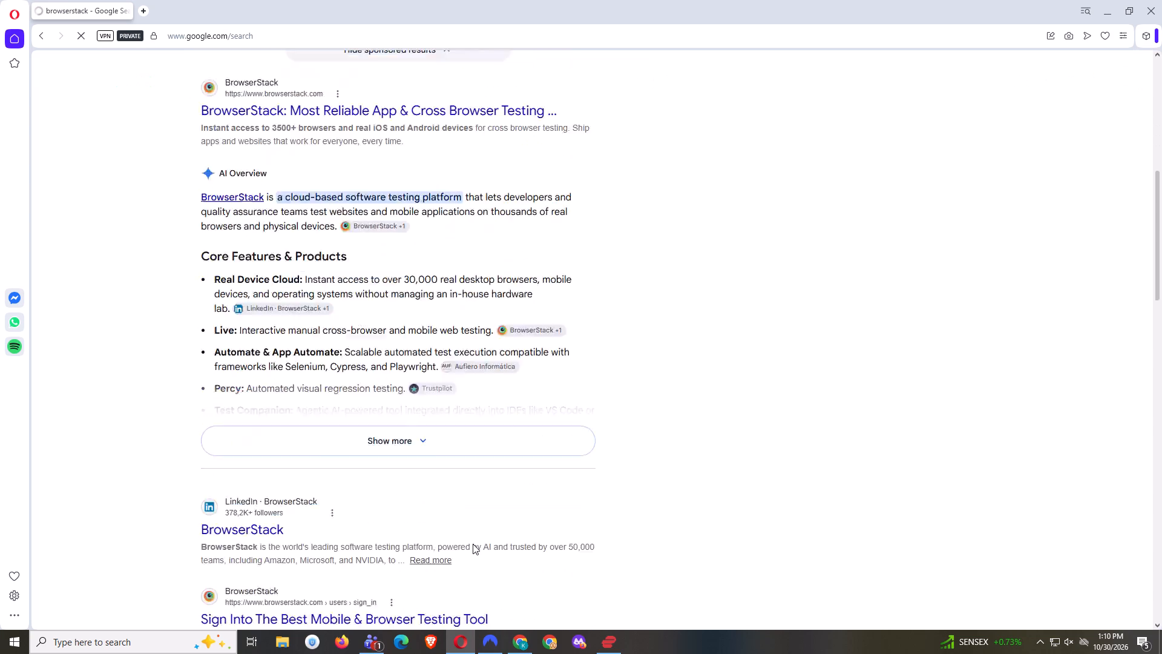
{"action": "scroll", "coordinate": [473, 544], "scroll_direction": "up", "scroll_amount": 1}
{"action": "scroll", "coordinate": [473, 544], "scroll_direction": "down", "scroll_amount": 19}
{"action": "scroll", "coordinate": [473, 541], "scroll_direction": "down", "scroll_amount": 6}
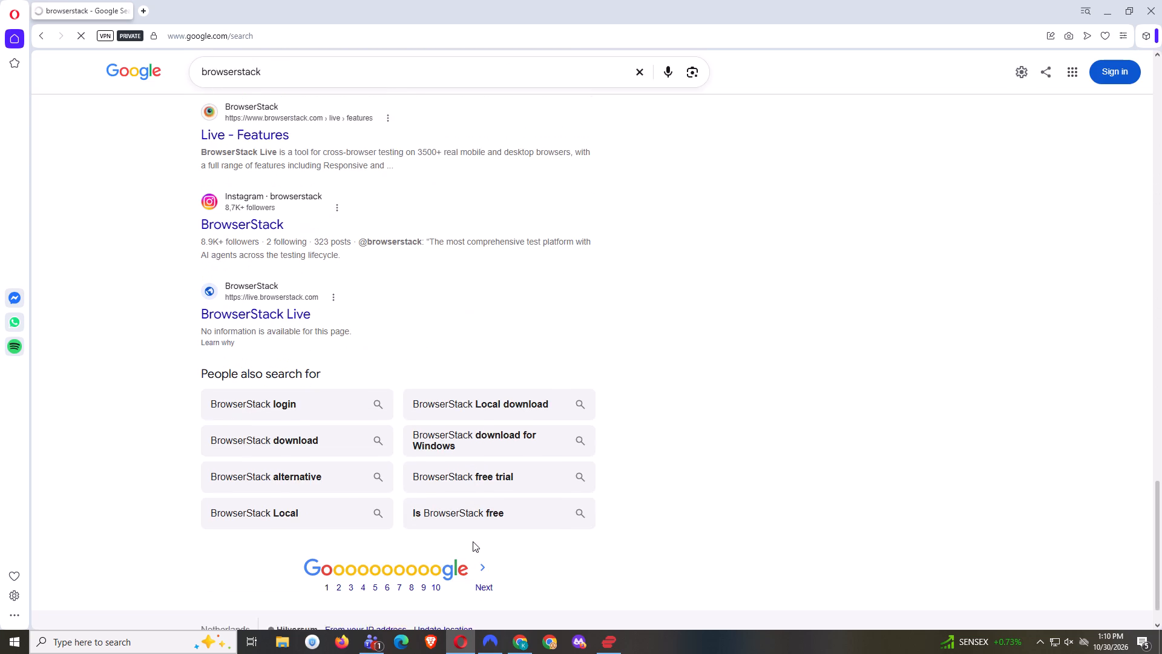
{"action": "left_click", "coordinate": [473, 541]}
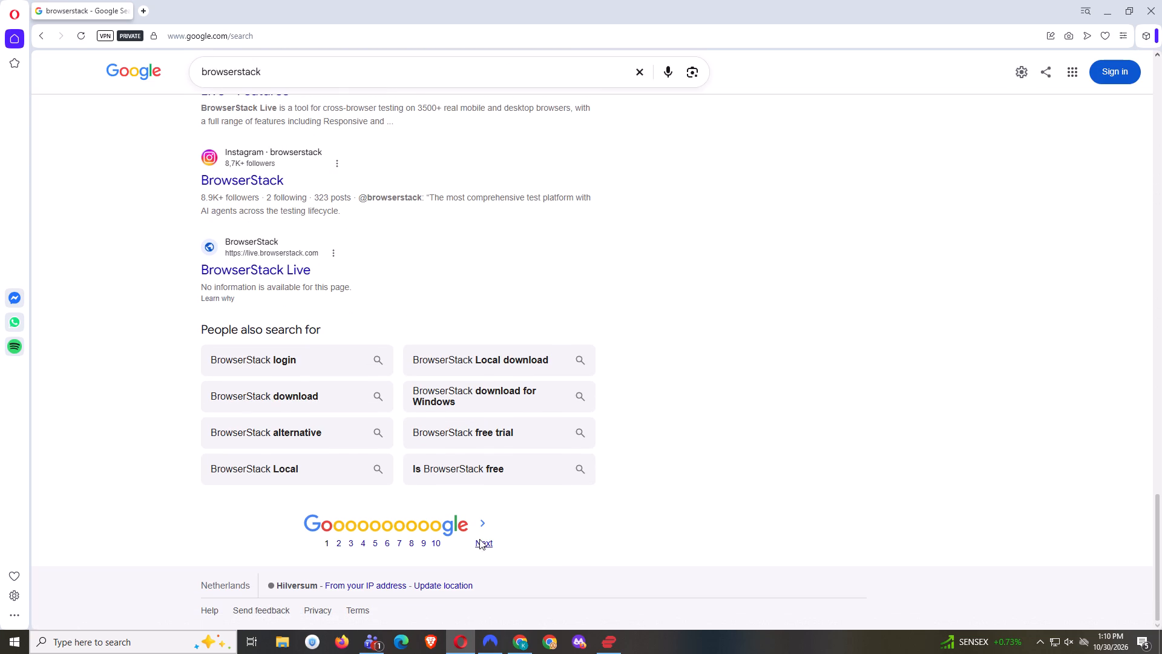
{"action": "left_click", "coordinate": [479, 539]}
{"action": "scroll", "coordinate": [479, 539], "scroll_direction": "down", "scroll_amount": 12}
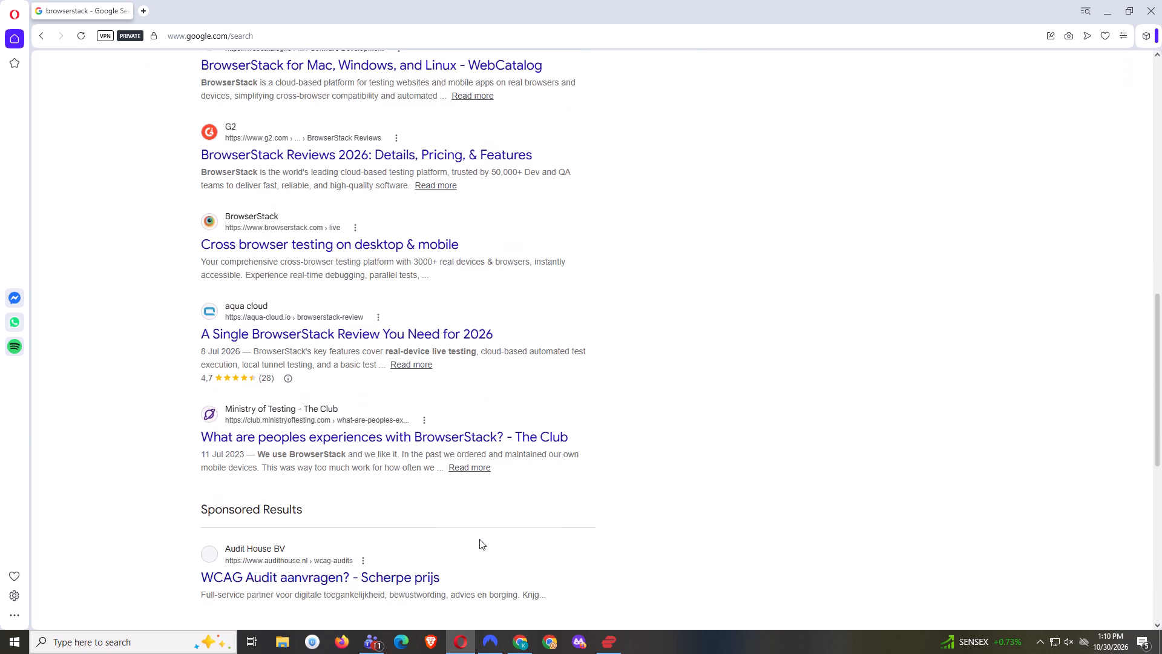
{"action": "scroll", "coordinate": [479, 539], "scroll_direction": "down", "scroll_amount": 12}
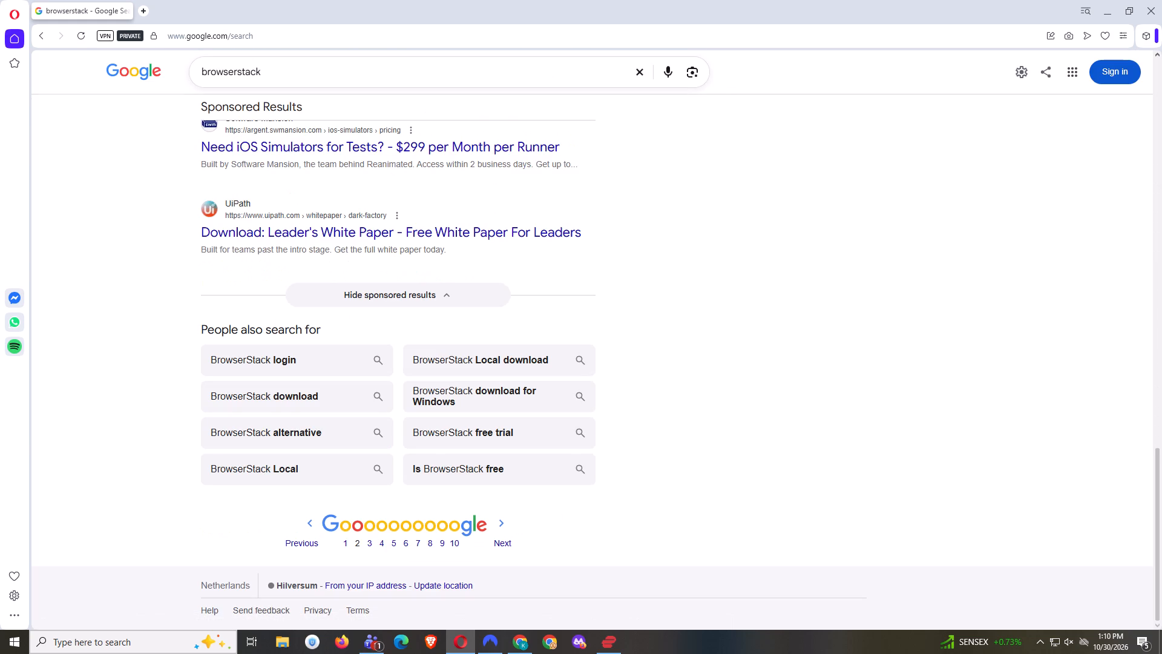
Change the search query to "browser stack" and run it.
{"action": "left_click", "coordinate": [238, 71]}
{"action": "left_click", "coordinate": [235, 71]}
{"action": "left_click", "coordinate": [240, 74]}
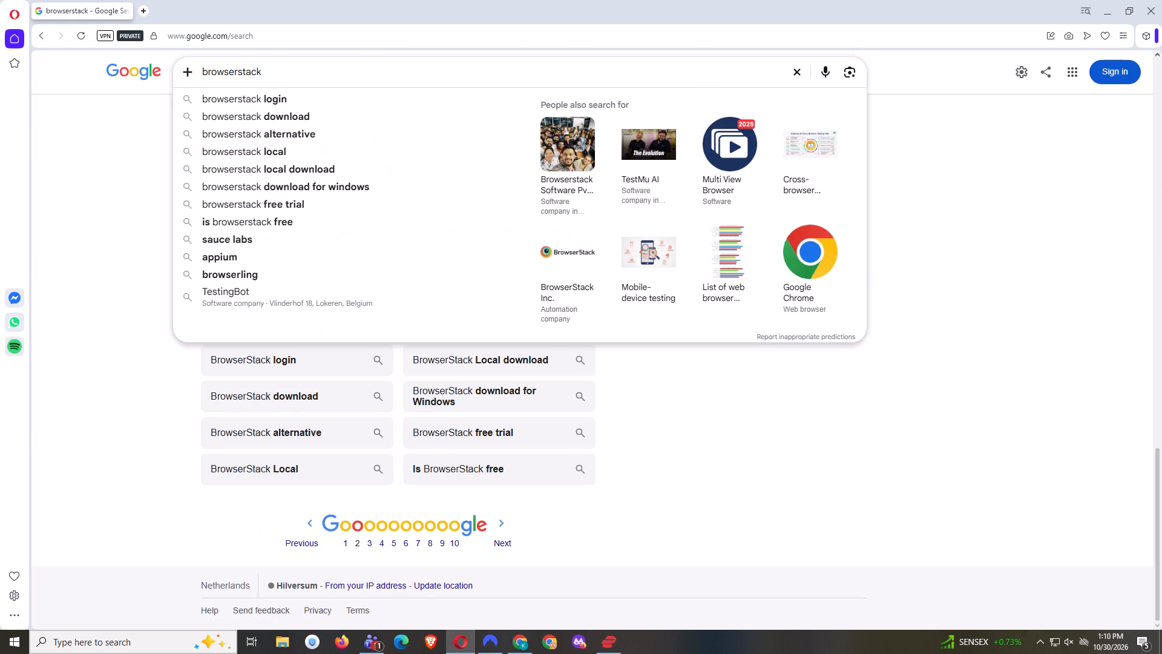
{"action": "key", "text": "space"}
{"action": "key", "text": "Return"}
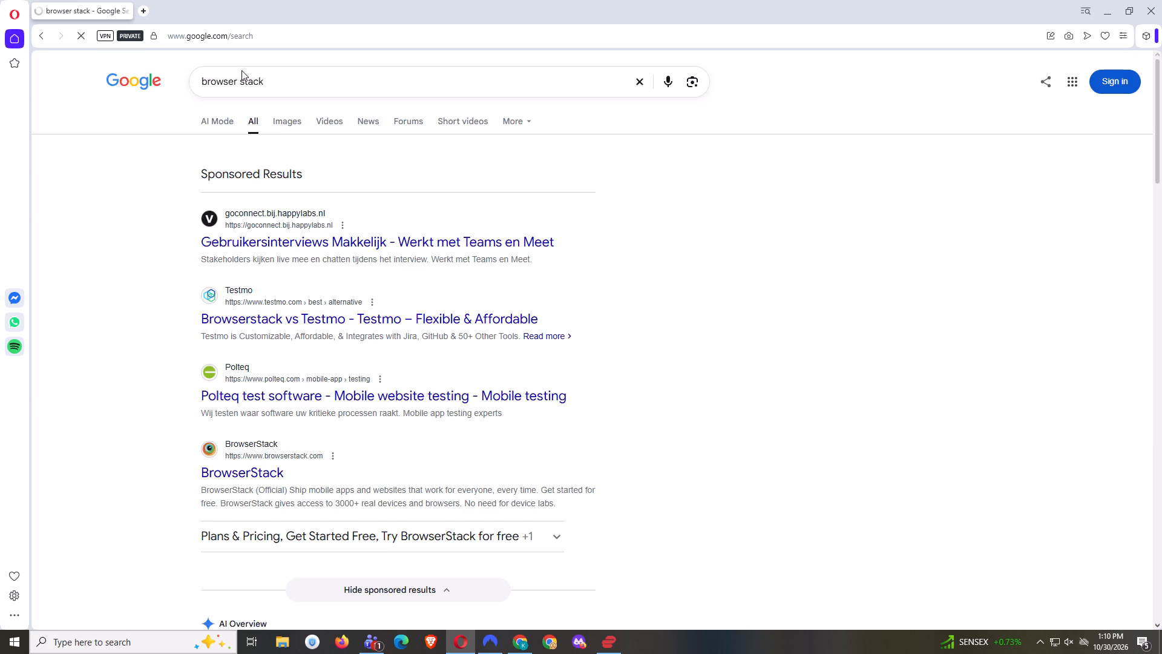
Examine the sponsored results for "browser stack" on the first two result pages.
{"action": "scroll", "coordinate": [362, 258], "scroll_direction": "down", "scroll_amount": 19}
{"action": "scroll", "coordinate": [458, 505], "scroll_direction": "down", "scroll_amount": 6}
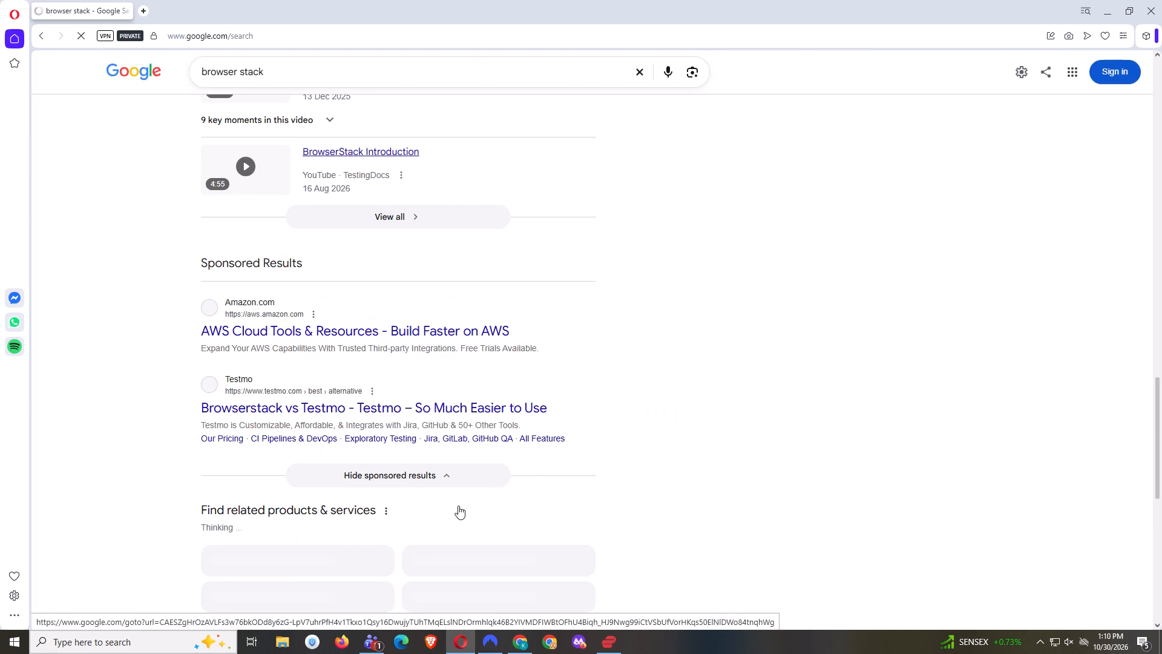
{"action": "scroll", "coordinate": [458, 506], "scroll_direction": "down", "scroll_amount": 18}
{"action": "left_click", "coordinate": [476, 544]}
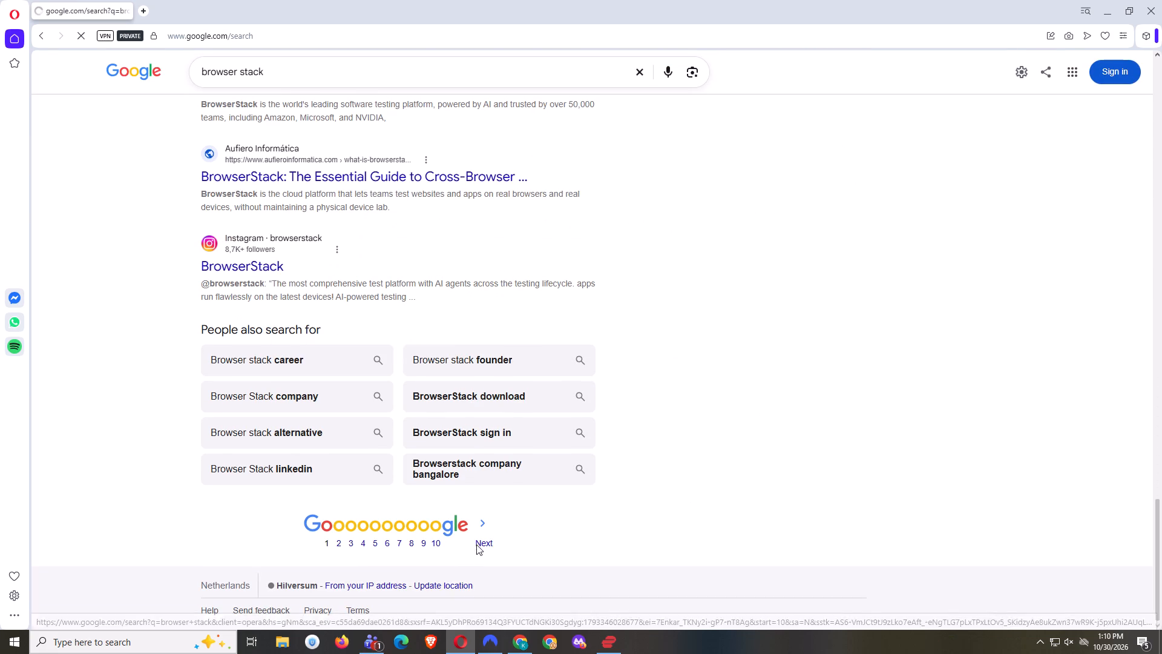
{"action": "scroll", "coordinate": [510, 539], "scroll_direction": "down", "scroll_amount": 5}
{"action": "scroll", "coordinate": [510, 539], "scroll_direction": "down", "scroll_amount": 16}
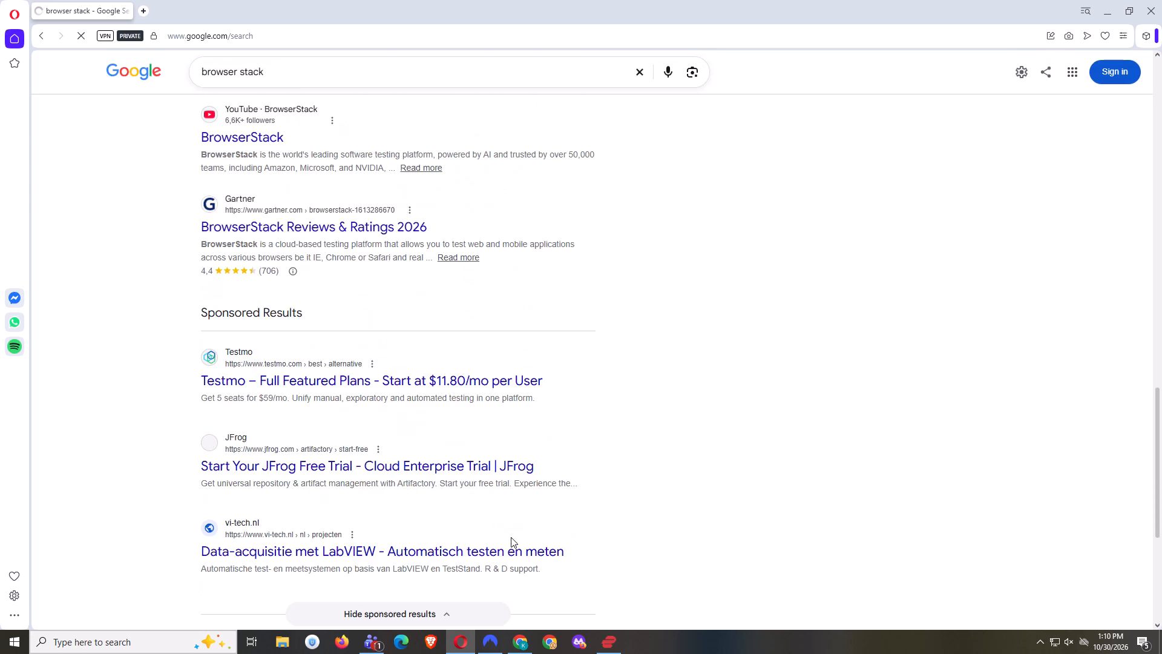
{"action": "scroll", "coordinate": [511, 537], "scroll_direction": "down", "scroll_amount": 6}
{"action": "scroll", "coordinate": [507, 534], "scroll_direction": "up", "scroll_amount": 13}
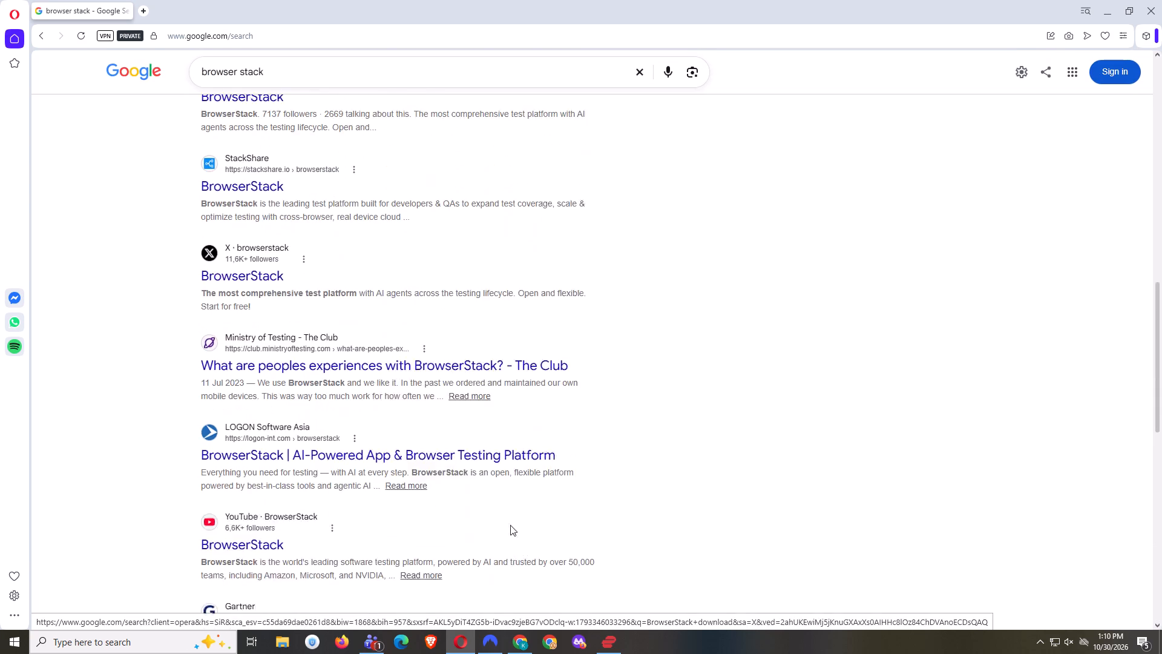
{"action": "scroll", "coordinate": [510, 525], "scroll_direction": "up", "scroll_amount": 16}
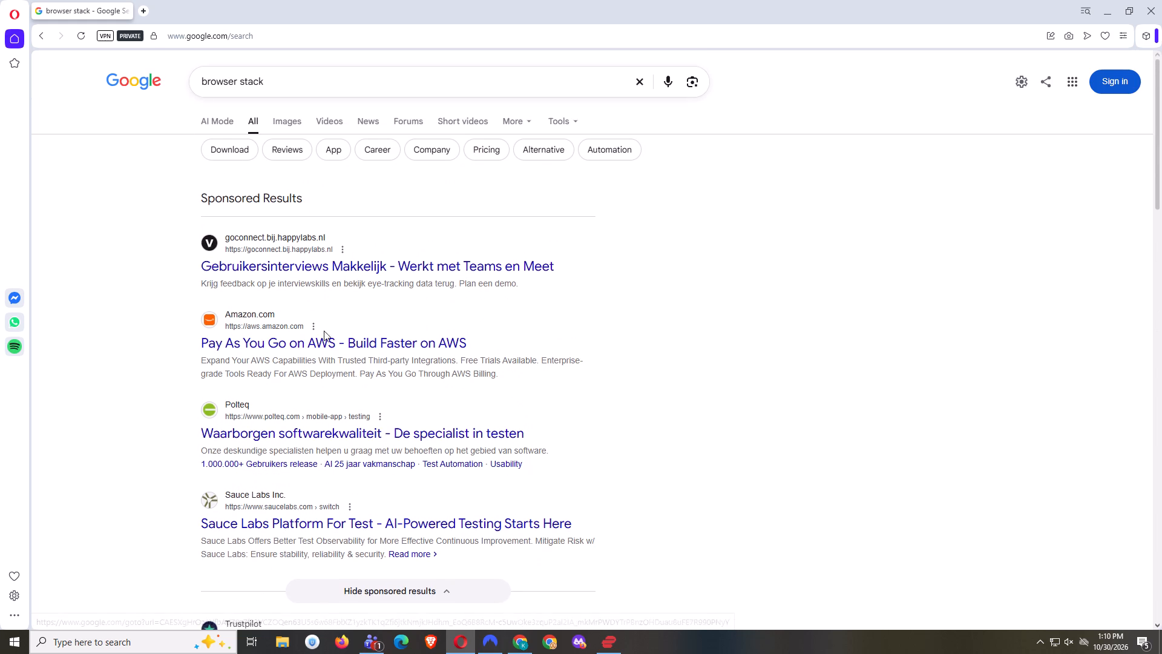
Open the Amazon AWS, Polteq, Sauce Labs and JFrog sponsored results from page 2 in separate new tabs.
{"action": "middle_click", "coordinate": [324, 344]}
{"action": "middle_click", "coordinate": [352, 427]}
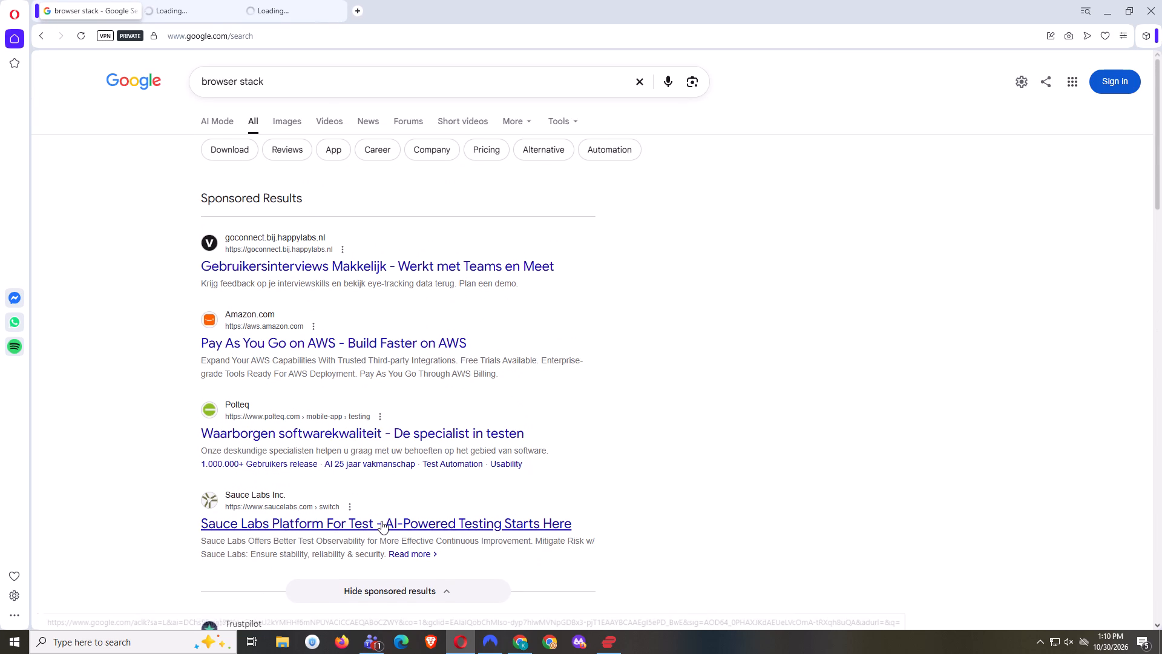
{"action": "middle_click", "coordinate": [381, 521]}
{"action": "scroll", "coordinate": [396, 536], "scroll_direction": "down", "scroll_amount": 18}
{"action": "scroll", "coordinate": [501, 495], "scroll_direction": "down", "scroll_amount": 4}
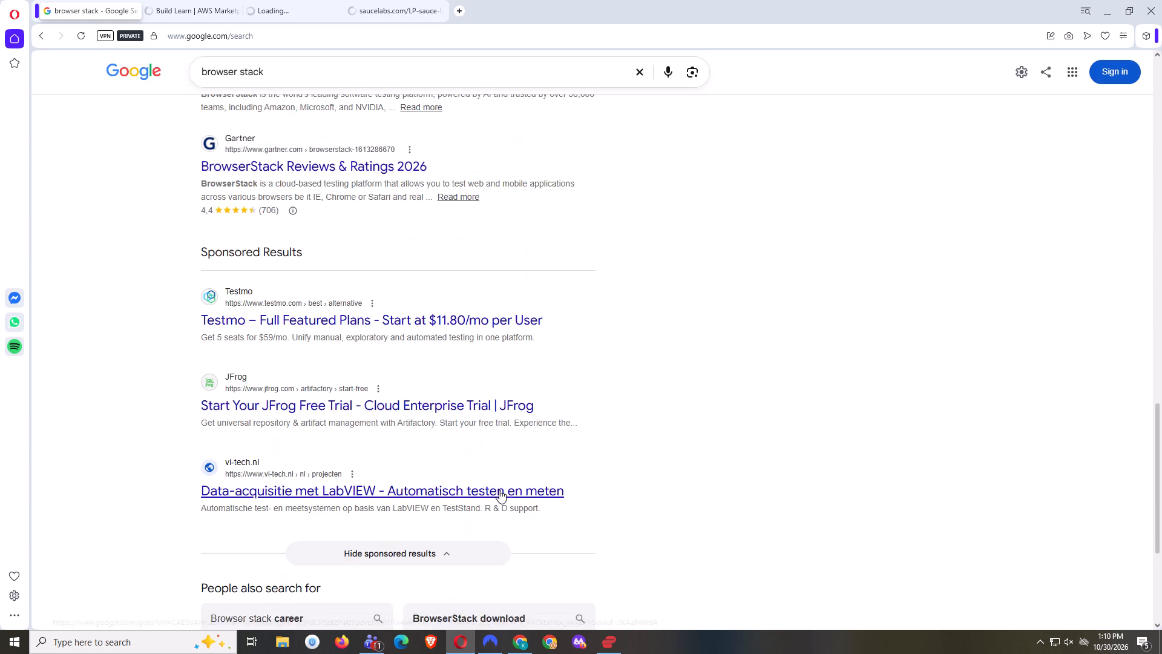
{"action": "scroll", "coordinate": [495, 475], "scroll_direction": "down", "scroll_amount": 5}
{"action": "middle_click", "coordinate": [340, 148]}
Open the TestMu AI BrowserStack alternatives result and the Parallels and Coursera sponsored results from the next results page in separate new tabs.
{"action": "scroll", "coordinate": [465, 473], "scroll_direction": "down", "scroll_amount": 3}
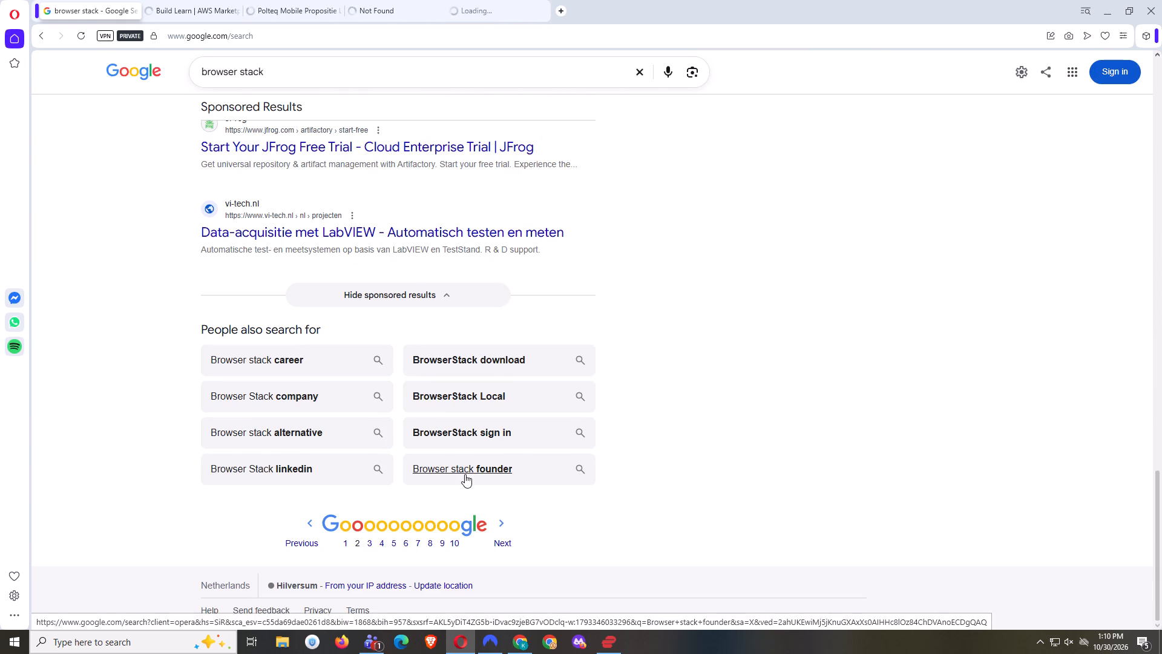
{"action": "scroll", "coordinate": [465, 474], "scroll_direction": "down", "scroll_amount": 2}
{"action": "left_click", "coordinate": [494, 541]}
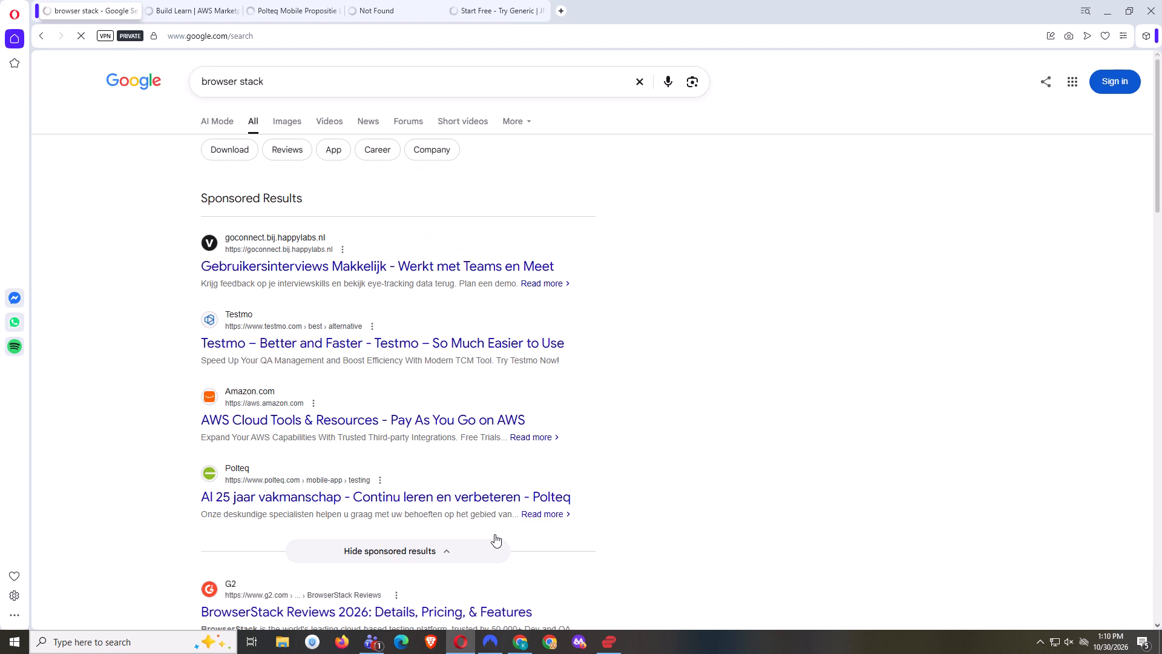
{"action": "scroll", "coordinate": [490, 519], "scroll_direction": "down", "scroll_amount": 15}
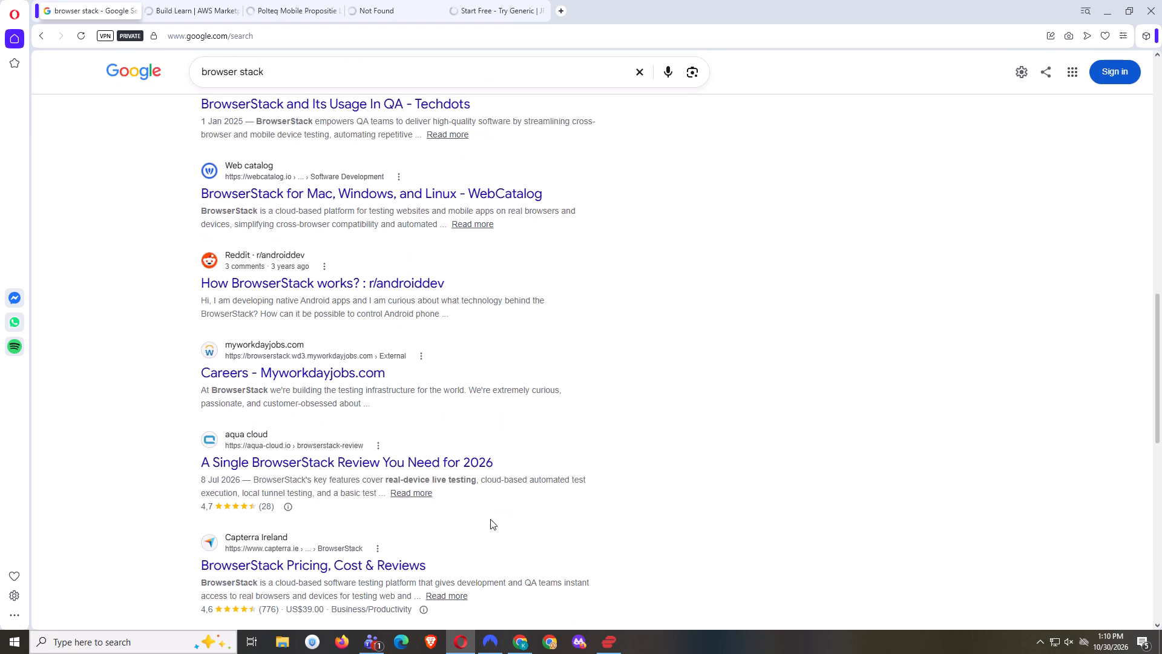
{"action": "scroll", "coordinate": [490, 519], "scroll_direction": "up", "scroll_amount": 6}
{"action": "middle_click", "coordinate": [329, 243]}
{"action": "scroll", "coordinate": [523, 550], "scroll_direction": "down", "scroll_amount": 6}
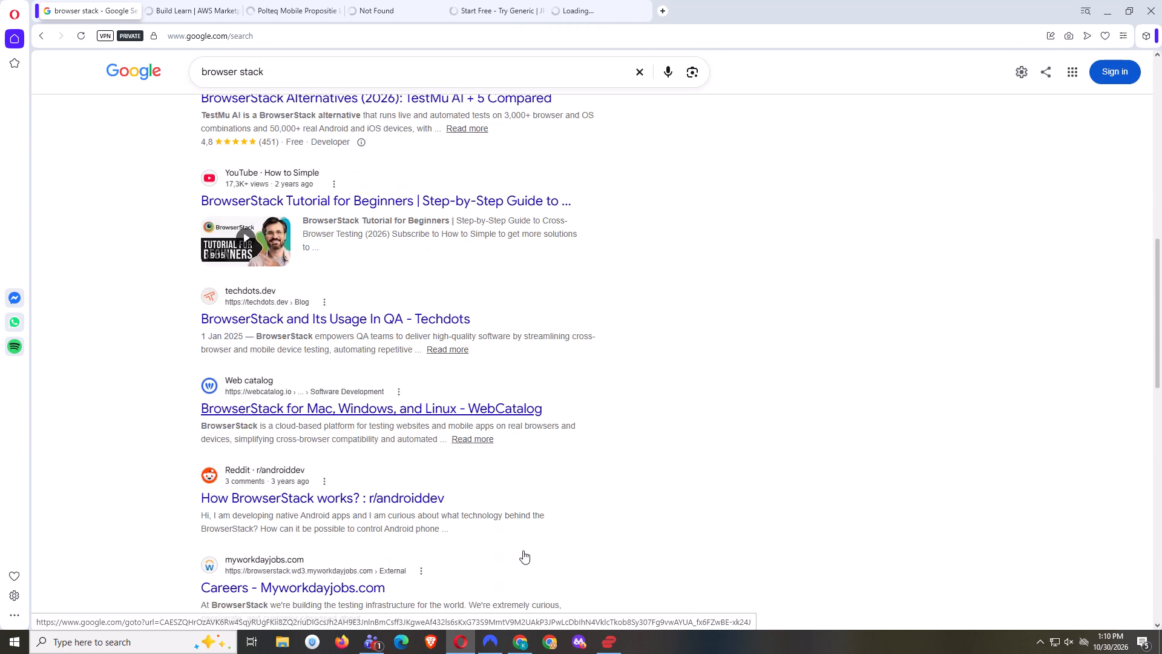
{"action": "scroll", "coordinate": [523, 550], "scroll_direction": "down", "scroll_amount": 7}
{"action": "middle_click", "coordinate": [334, 296]}
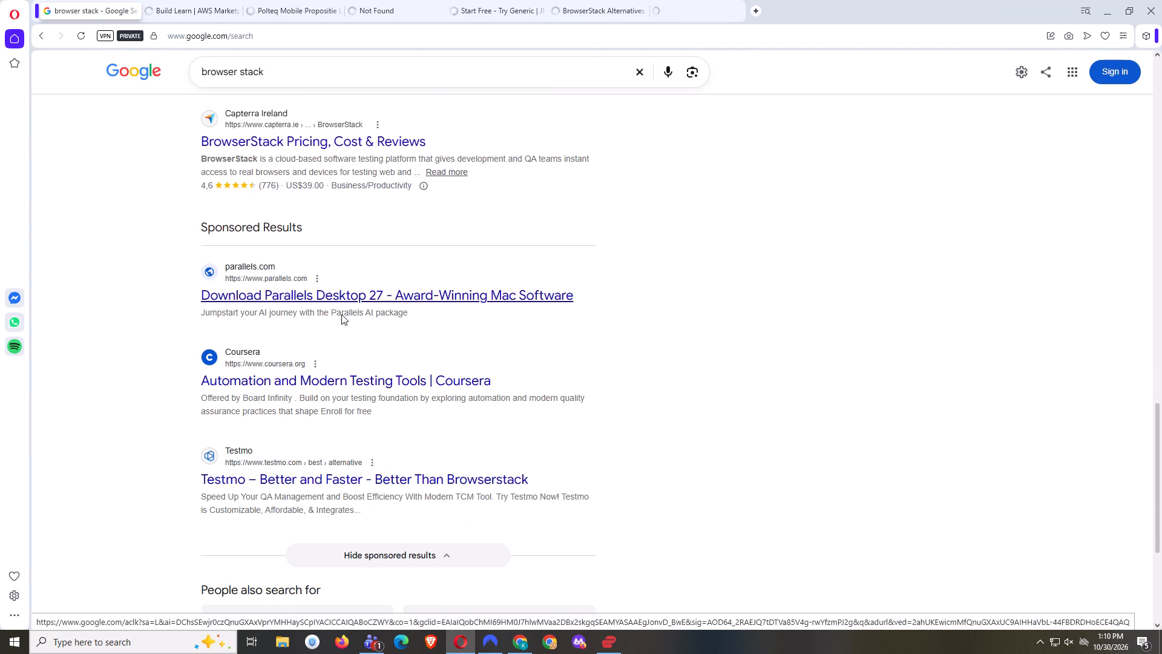
{"action": "middle_click", "coordinate": [370, 383]}
Copy "amazon" from the AWS tab's address, decline its cookies, and record a count of 1 for aws.amazon.com in Sheet9.
{"action": "left_click", "coordinate": [178, 0]}
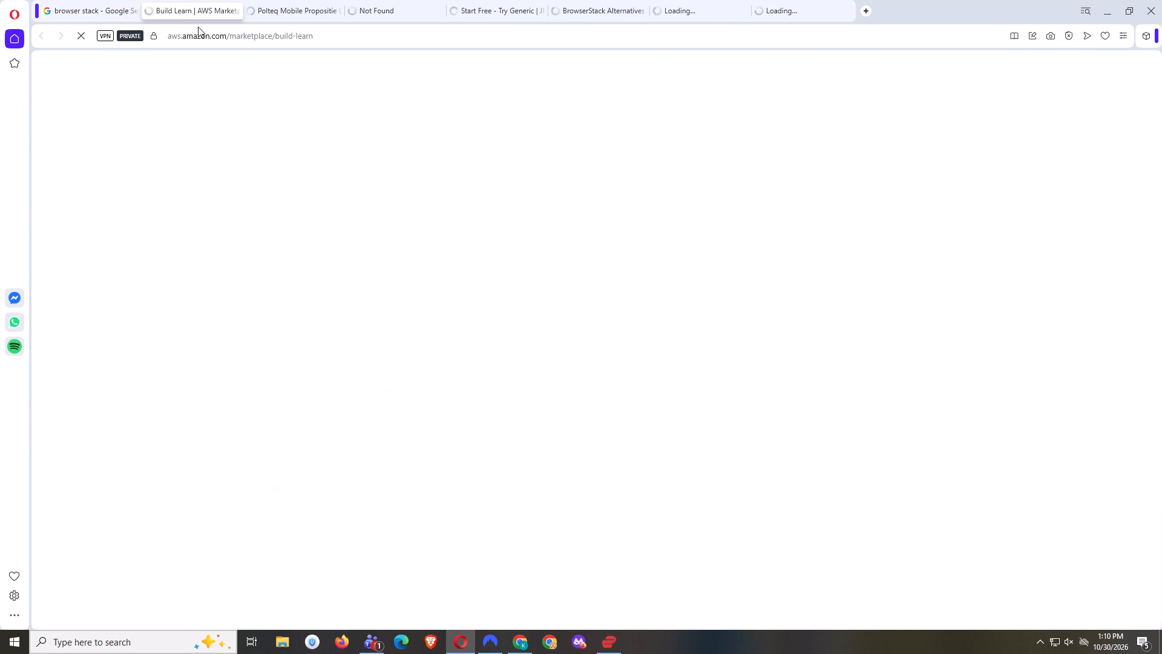
{"action": "double_click", "coordinate": [199, 30]}
{"action": "key", "text": "ctrl+c"}
{"action": "left_click", "coordinate": [1079, 572]}
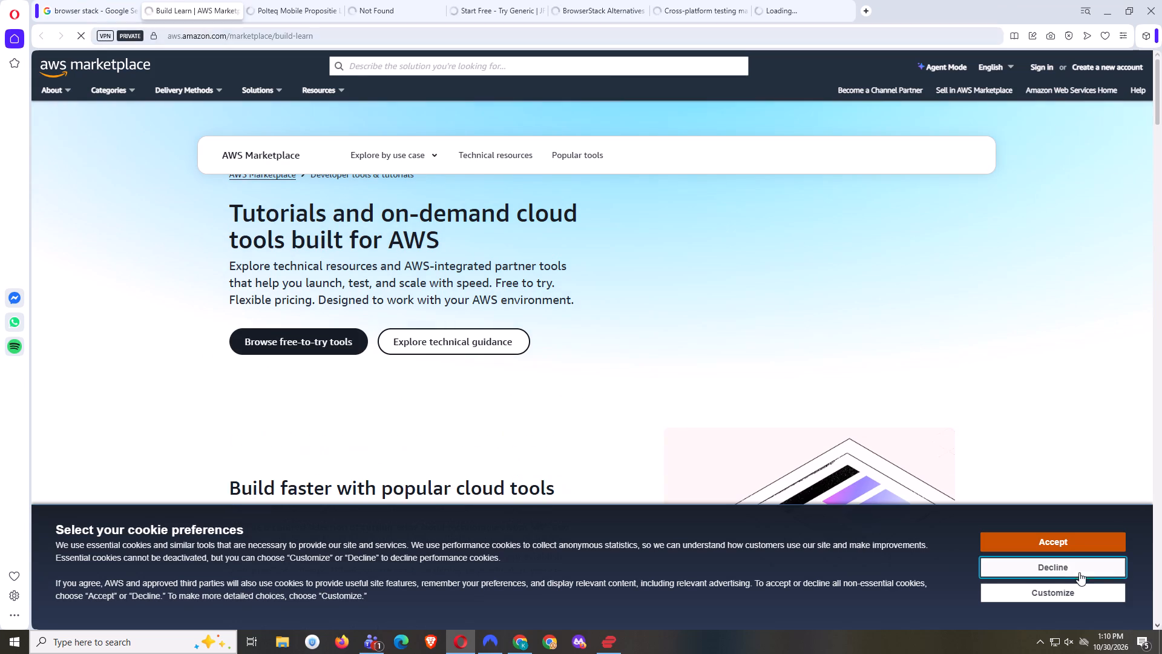
{"action": "key", "text": "alt+Tab"}
{"action": "left_click", "coordinate": [124, 616]}
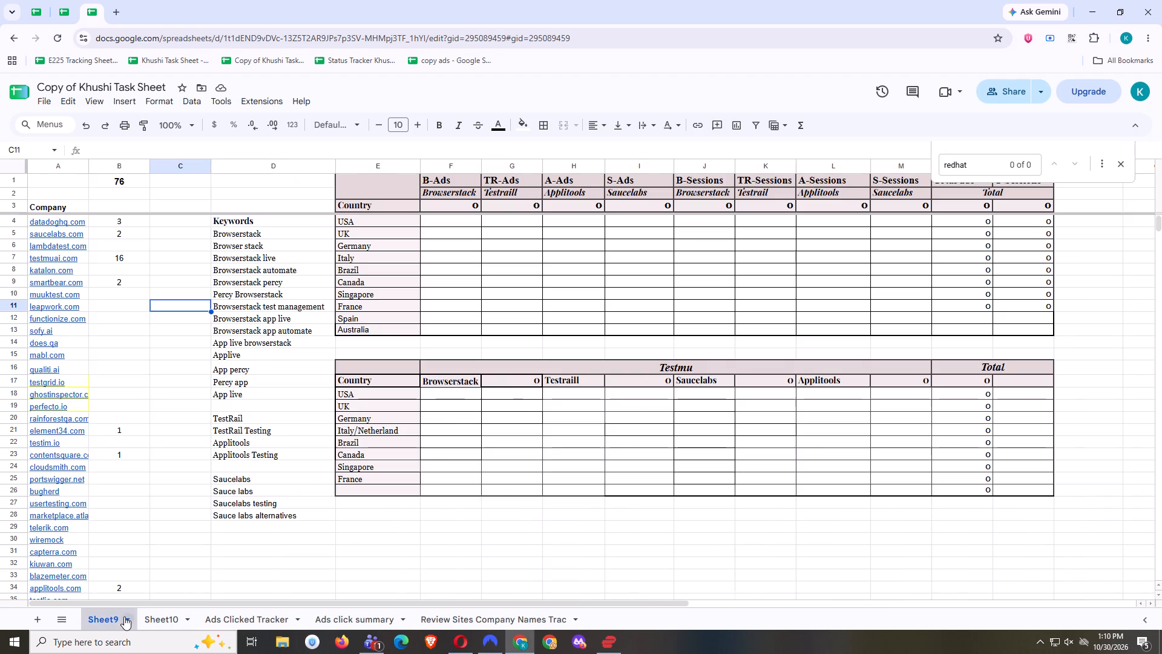
{"action": "key", "text": "ctrl+f"}
{"action": "key", "text": "ctrl+v"}
{"action": "left_click", "coordinate": [108, 593]}
{"action": "key", "text": "1"}
{"action": "left_click", "coordinate": [117, 577]}
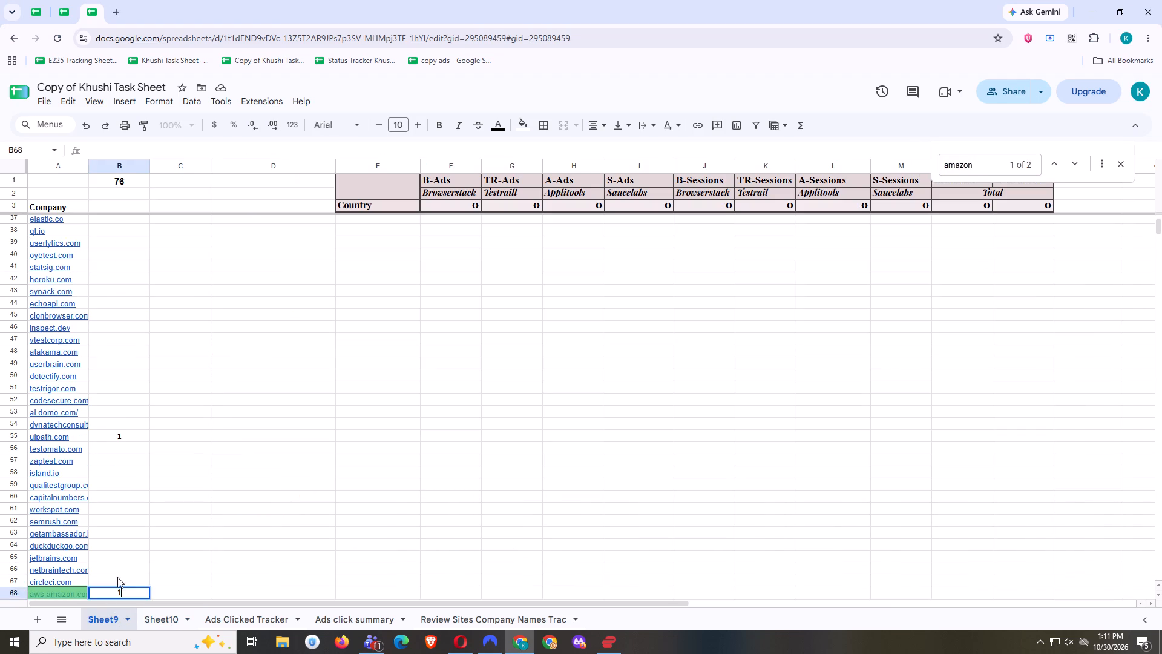
Copy "polteq" from the Polteq tab's address, find it in Sheet9 and record a count of 1 beside polteq.com.
{"action": "key", "text": "alt+Tab"}
{"action": "left_click", "coordinate": [304, 10]}
{"action": "double_click", "coordinate": [193, 33]}
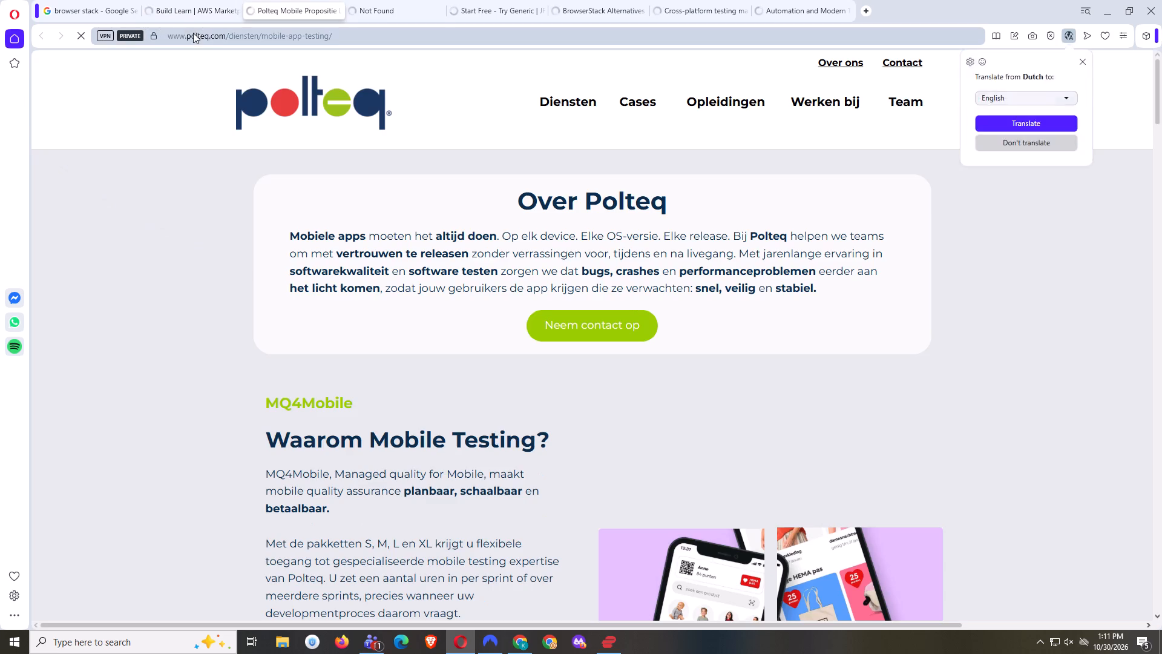
{"action": "key", "text": "ctrl+c"}
{"action": "key", "text": "alt+Tab"}
{"action": "key", "text": "ctrl+f"}
{"action": "key", "text": "ctrl+v"}
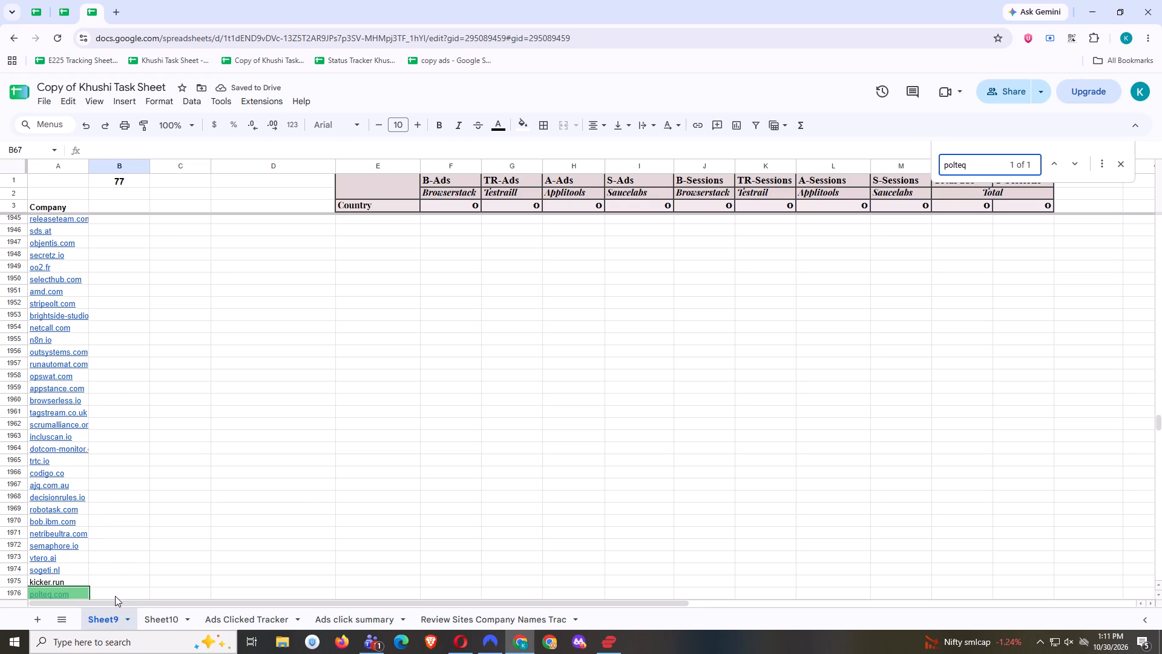
{"action": "left_click", "coordinate": [115, 593]}
{"action": "key", "text": "1"}
{"action": "left_click", "coordinate": [120, 557]}
Copy "saucelabs" from its tab's address, reject non-essential cookies, and set the saucelabs.com count in Sheet9 to 3.
{"action": "key", "text": "alt+Tab"}
{"action": "left_click", "coordinate": [373, 3]}
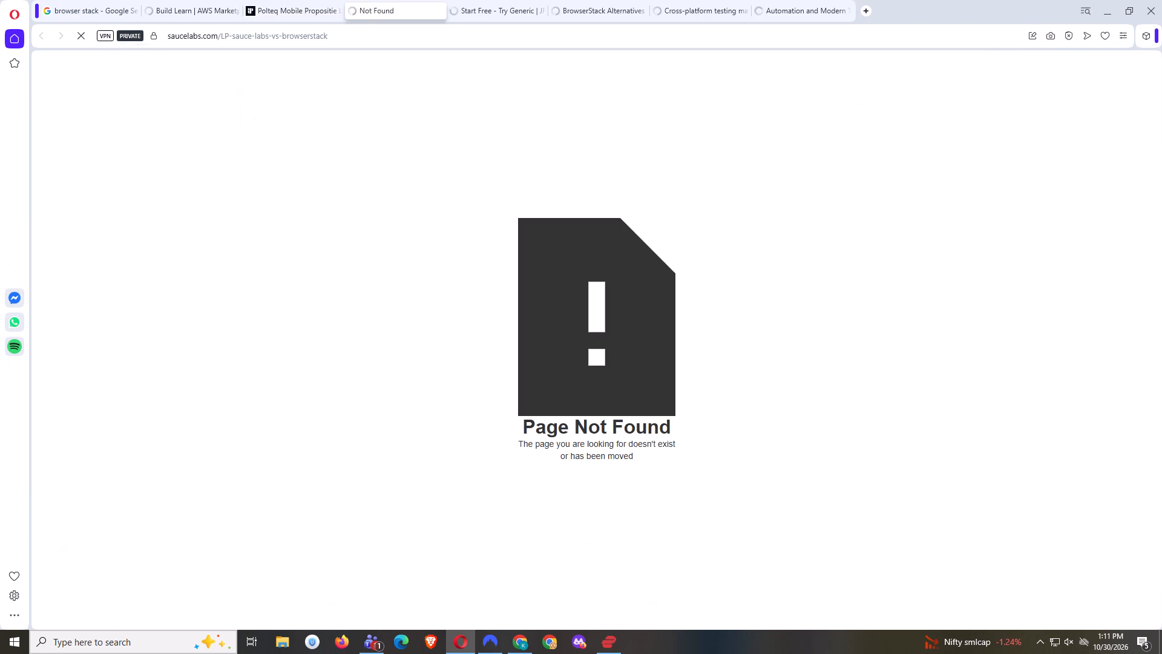
{"action": "double_click", "coordinate": [192, 31]}
{"action": "key", "text": "ctrl+c"}
{"action": "left_click", "coordinate": [183, 595]}
{"action": "key", "text": "alt+Tab"}
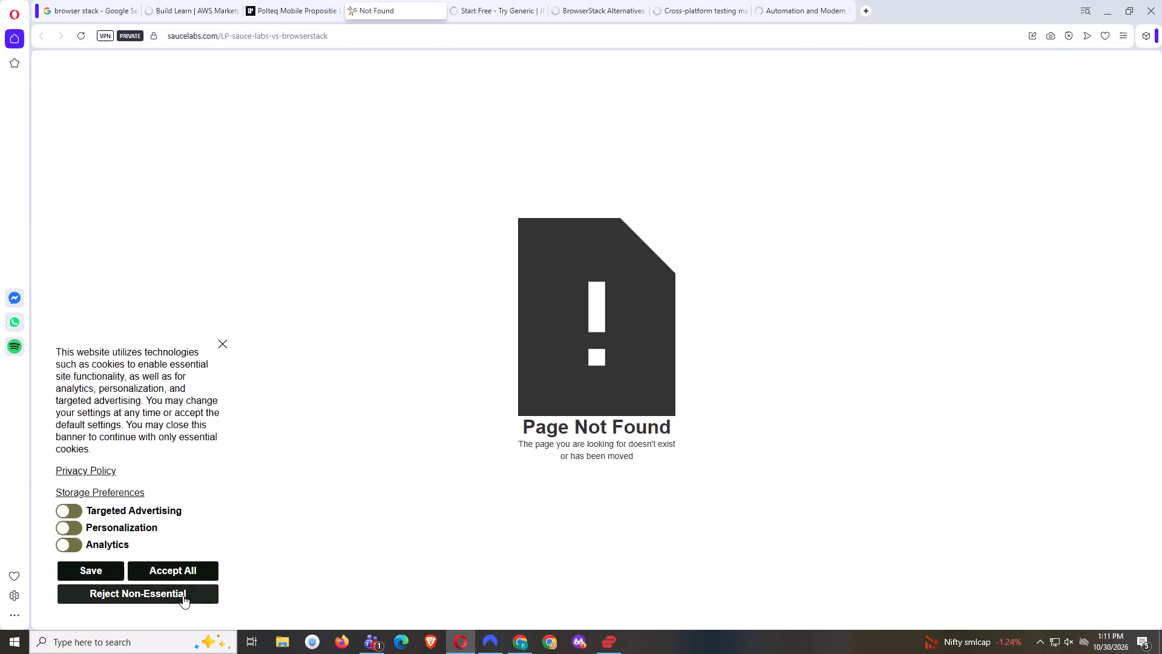
{"action": "key", "text": "ctrl+f"}
{"action": "key", "text": "ctrl+v"}
{"action": "key", "text": "period"}
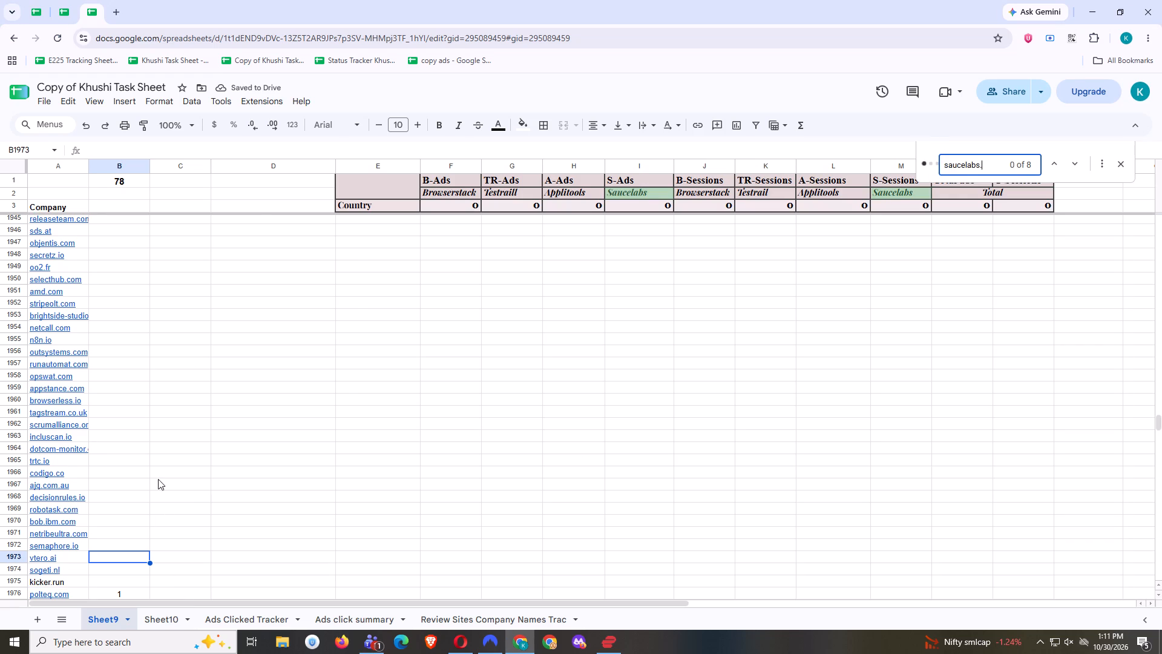
{"action": "left_click", "coordinate": [145, 219]}
{"action": "key", "text": "3"}
{"action": "left_click", "coordinate": [131, 245]}
Copy "jfrog" from the JFrog tab's address, find it in Sheet9 and set the jfrog.com count to 2.
{"action": "key", "text": "alt+Tab"}
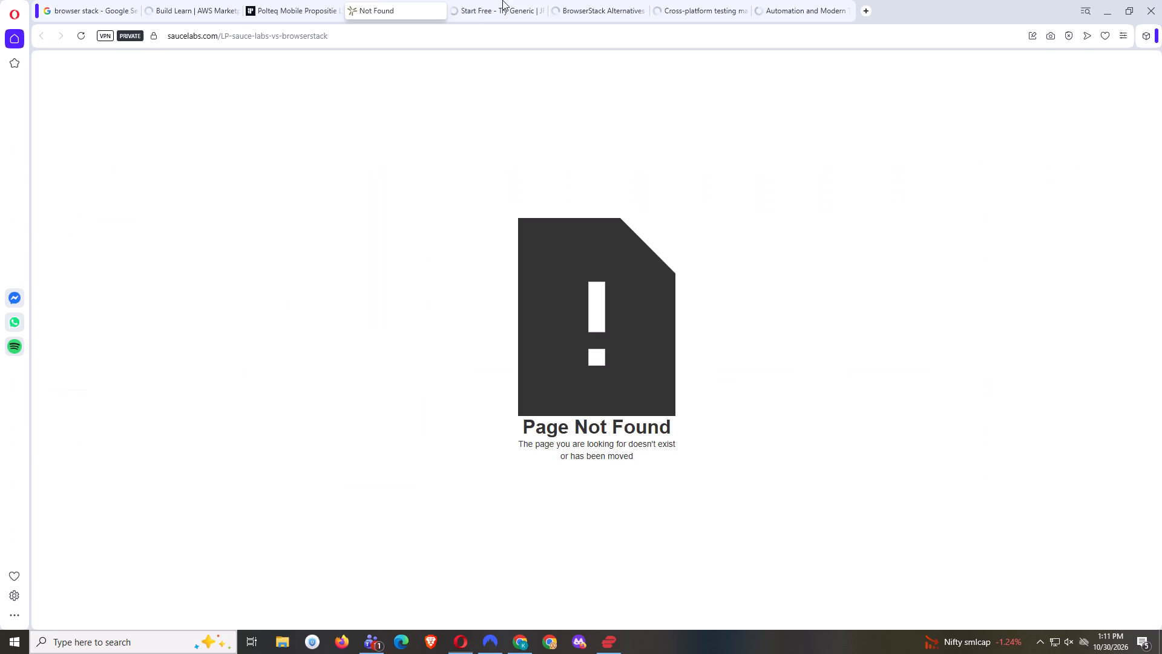
{"action": "left_click", "coordinate": [512, 3]}
{"action": "double_click", "coordinate": [174, 33]}
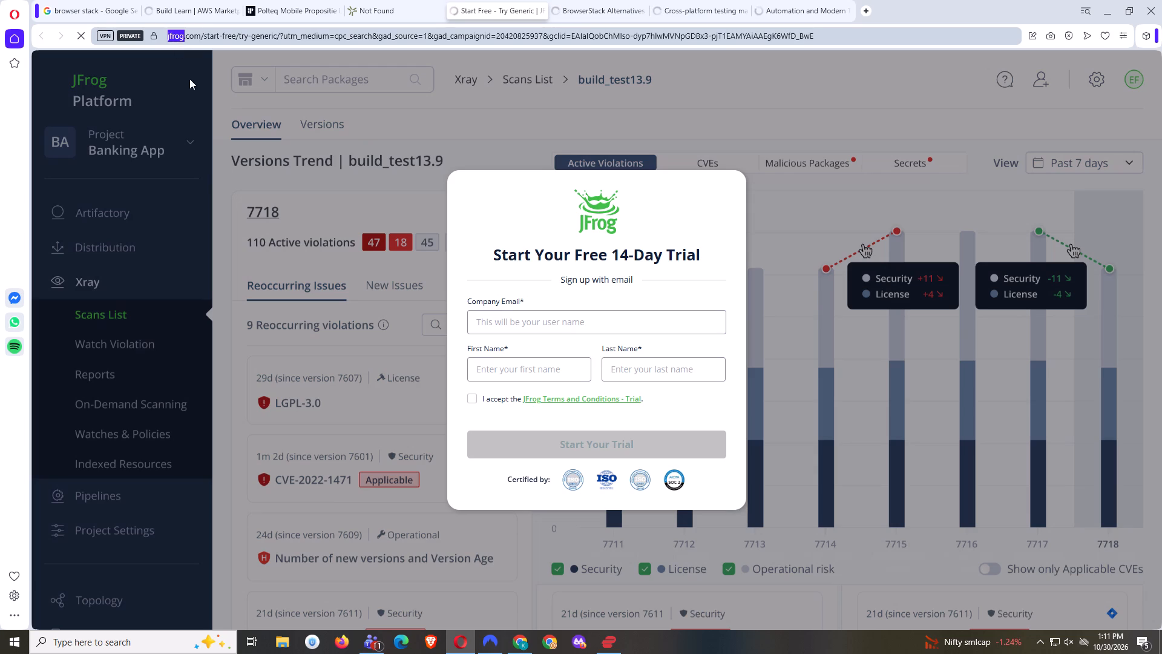
{"action": "key", "text": "ctrl+c"}
{"action": "key", "text": "alt+Tab"}
{"action": "key", "text": "ctrl+f"}
{"action": "key", "text": "ctrl+v"}
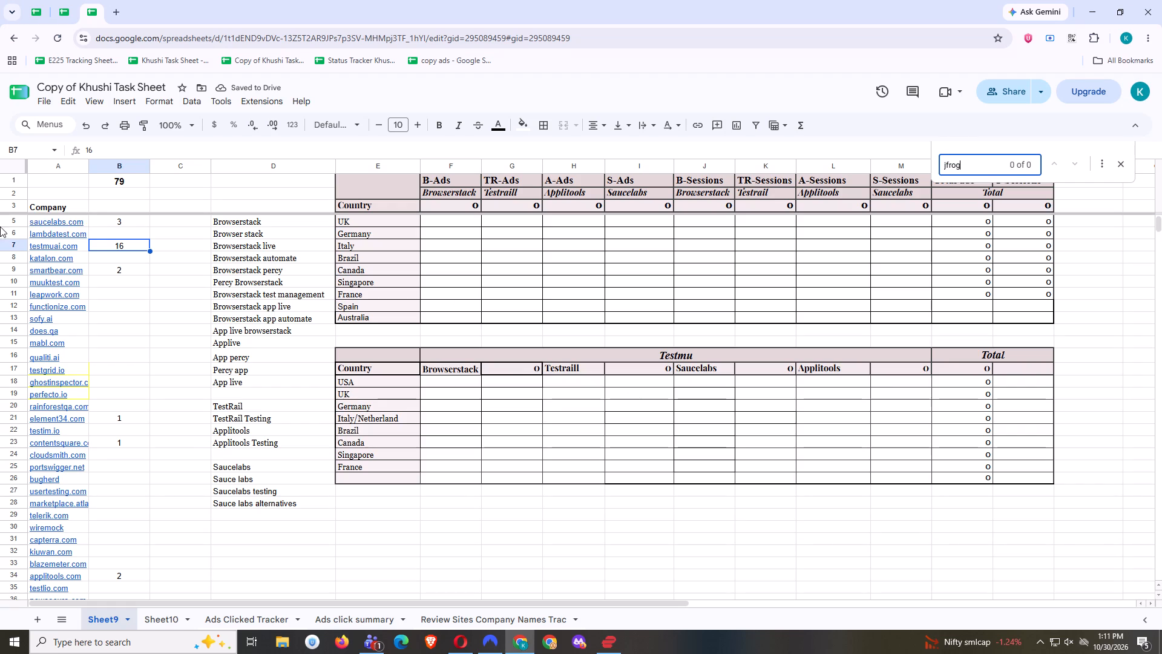
{"action": "left_click", "coordinate": [111, 592]}
{"action": "key", "text": "2"}
{"action": "left_click", "coordinate": [118, 555]}
Copy "testmuai" from the TestMu AI tab's address, find it in Sheet9 and set the testmuai.com count to 17.
{"action": "key", "text": "alt+Tab"}
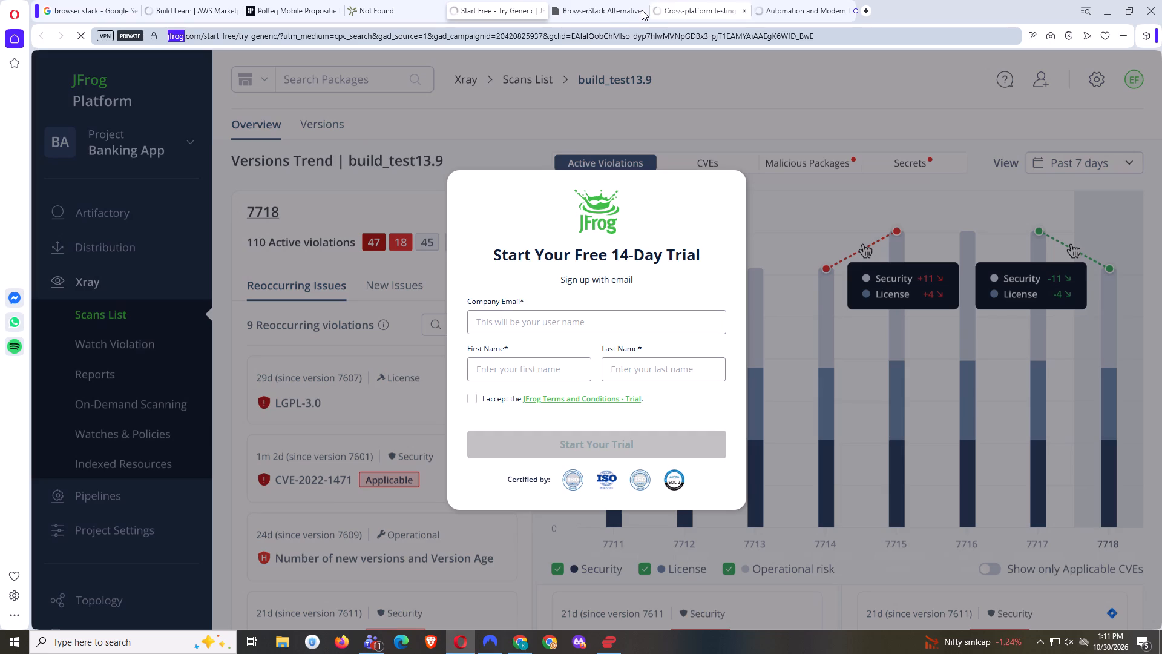
{"action": "left_click", "coordinate": [605, 9]}
{"action": "double_click", "coordinate": [195, 35]}
{"action": "key", "text": "ctrl+c"}
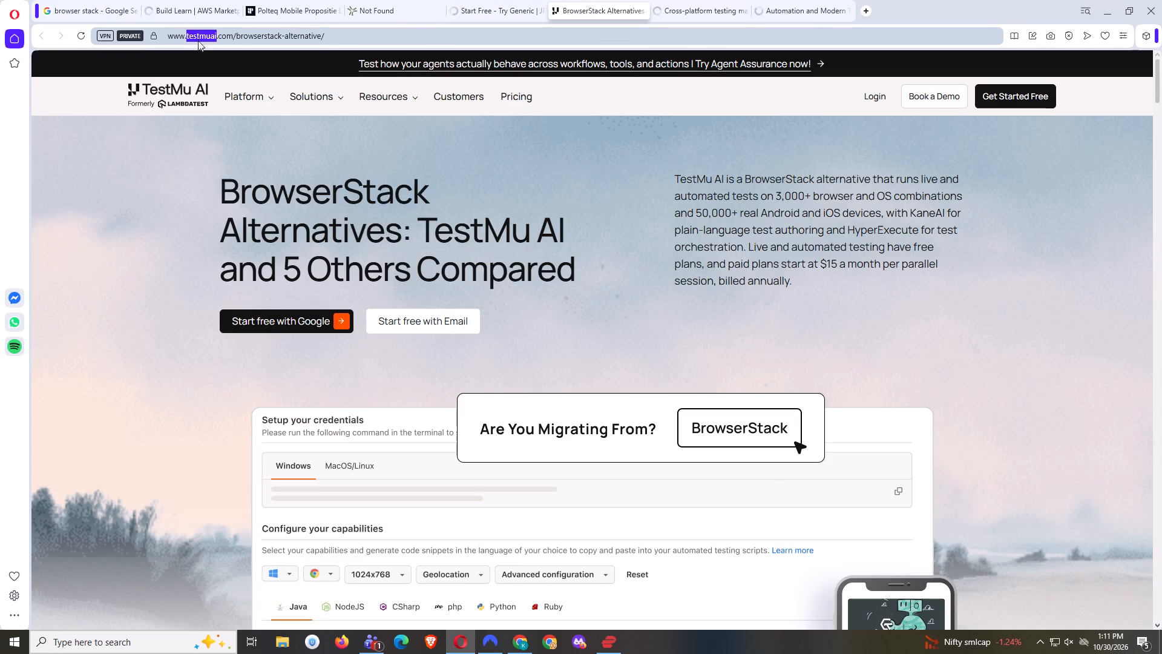
{"action": "key", "text": "alt+Tab"}
{"action": "key", "text": "ctrl+f"}
{"action": "key", "text": "ctrl+v"}
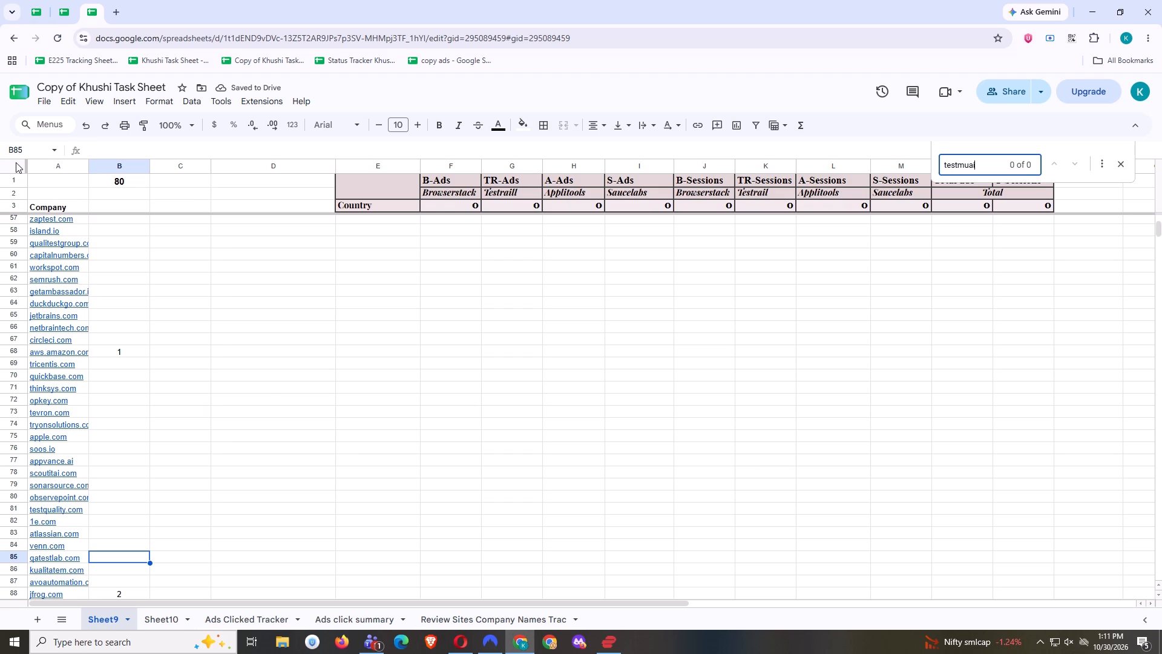
{"action": "left_click", "coordinate": [135, 220]}
{"action": "key", "text": "1"}
{"action": "key", "text": "7"}
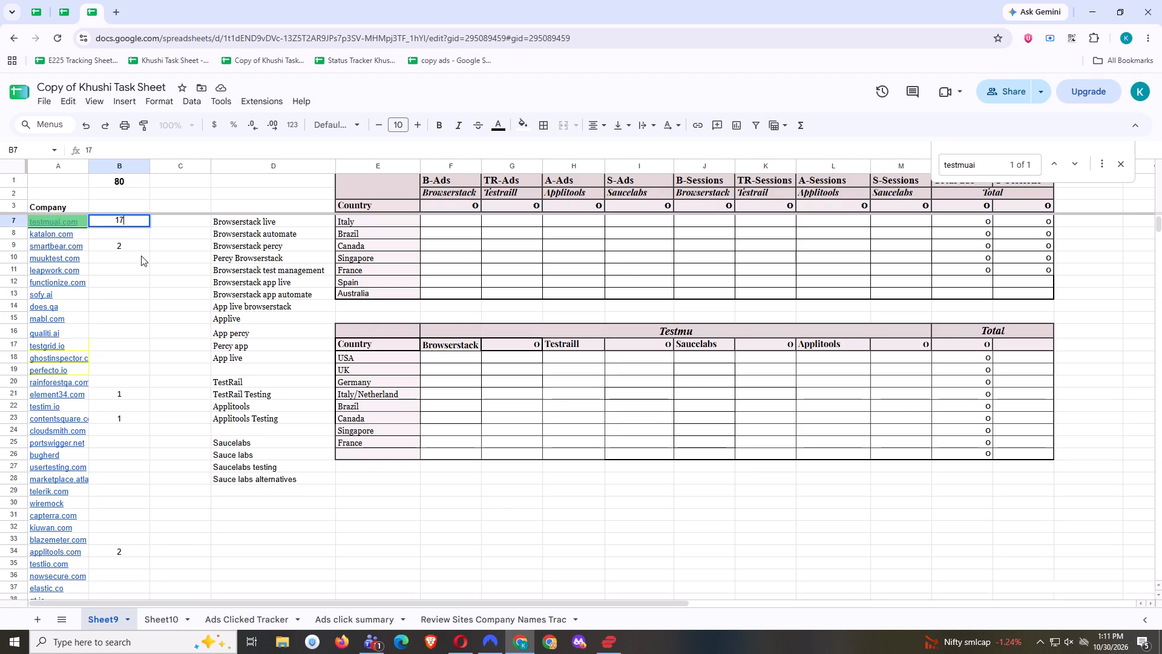
{"action": "left_click", "coordinate": [141, 256]}
Copy "parallels" from the Parallels tab's address, find it in Sheet9 and record a count of 1 beside parallels.com.
{"action": "key", "text": "alt+Tab"}
{"action": "left_click", "coordinate": [702, 7]}
{"action": "double_click", "coordinate": [198, 31]}
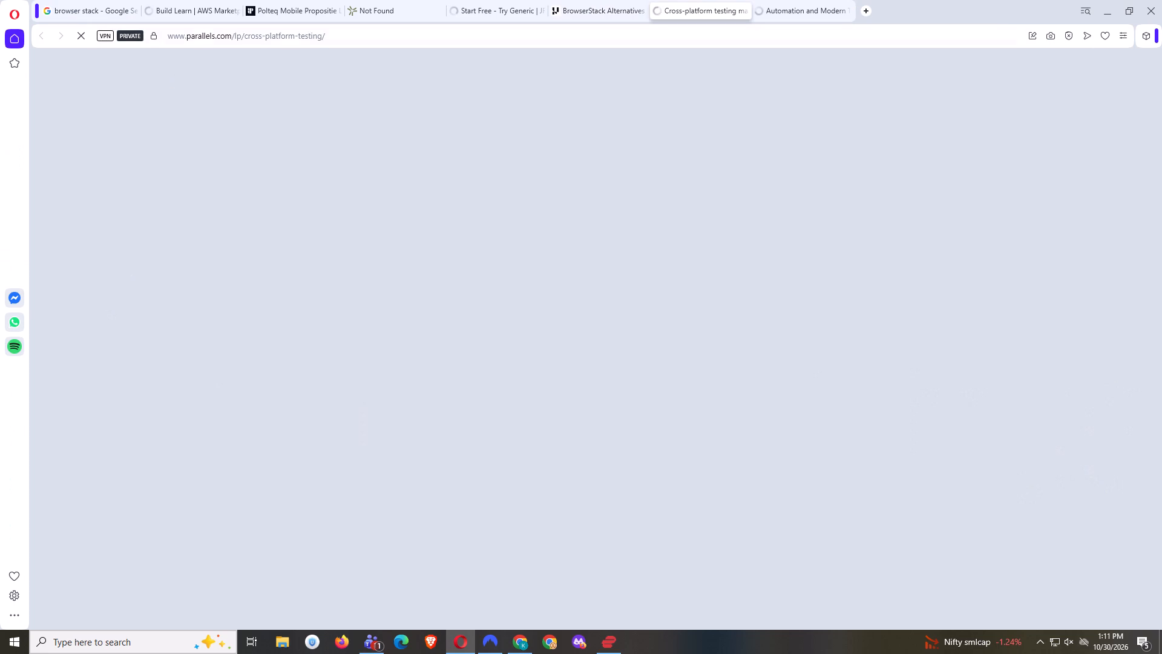
{"action": "key", "text": "ctrl+c"}
{"action": "key", "text": "alt+Tab"}
{"action": "key", "text": "ctrl+f"}
{"action": "key", "text": "ctrl+v"}
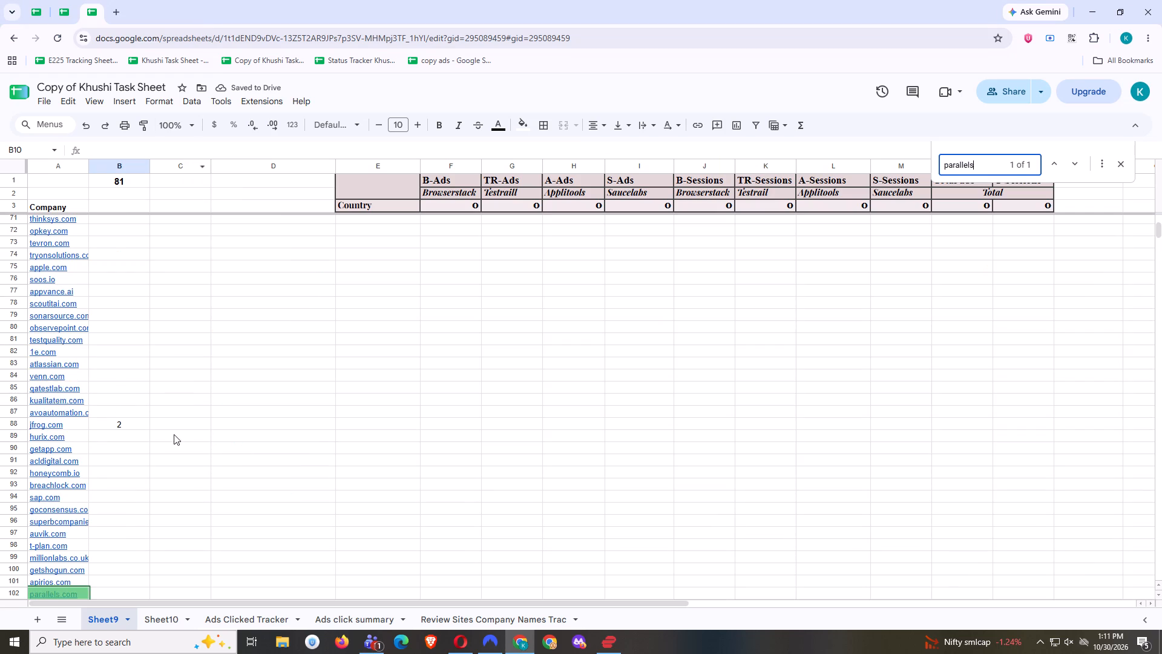
{"action": "left_click", "coordinate": [136, 593]}
{"action": "key", "text": "1"}
{"action": "left_click", "coordinate": [122, 557]}
Copy "coursera" from the Coursera tab's address, close the private Opera window, and set the coursera.org count in Sheet9 to 2.
{"action": "key", "text": "alt+Tab"}
{"action": "left_click", "coordinate": [757, 2]}
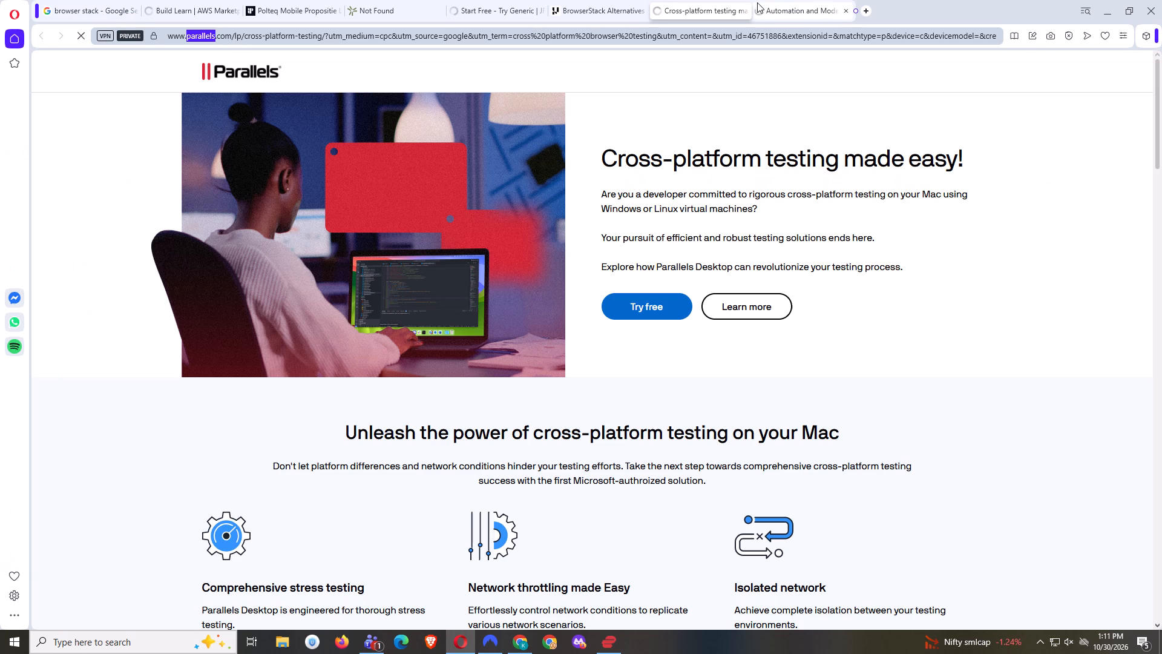
{"action": "double_click", "coordinate": [196, 35]}
{"action": "key", "text": "ctrl+c"}
{"action": "left_click", "coordinate": [1161, 6]}
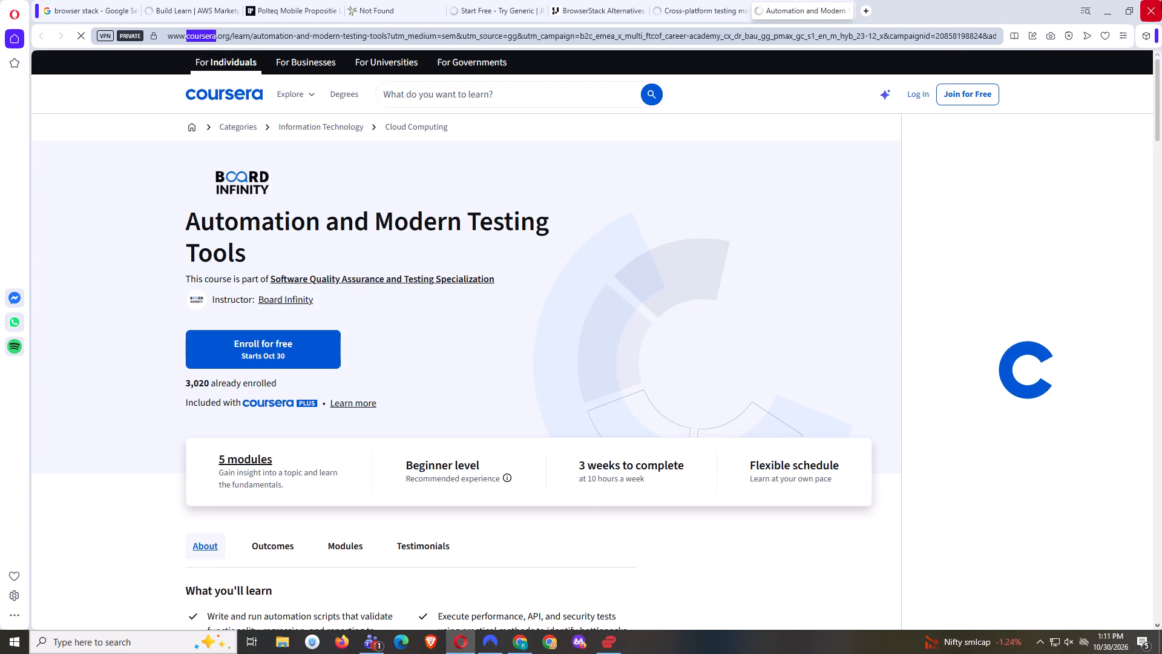
{"action": "key", "text": "ctrl+f"}
{"action": "key", "text": "ctrl+v"}
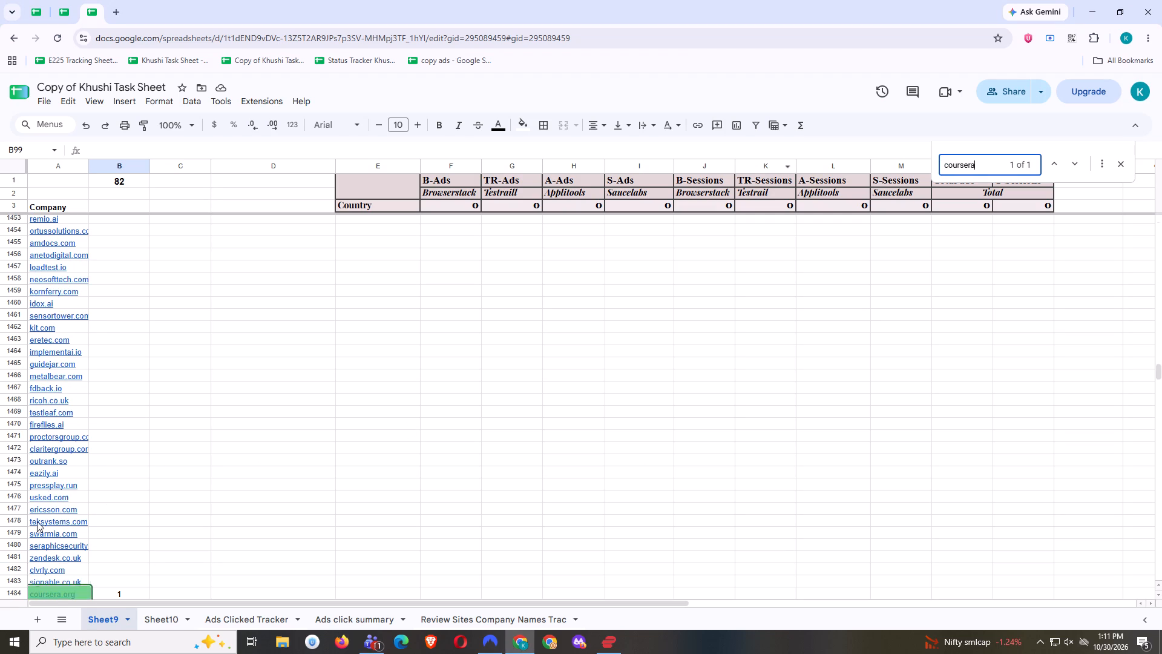
{"action": "left_click", "coordinate": [119, 596]}
{"action": "key", "text": "2"}
{"action": "left_click", "coordinate": [126, 561]}
Disconnect NordVPN from the Netherlands server and return to the spreadsheet.
{"action": "left_click", "coordinate": [492, 639]}
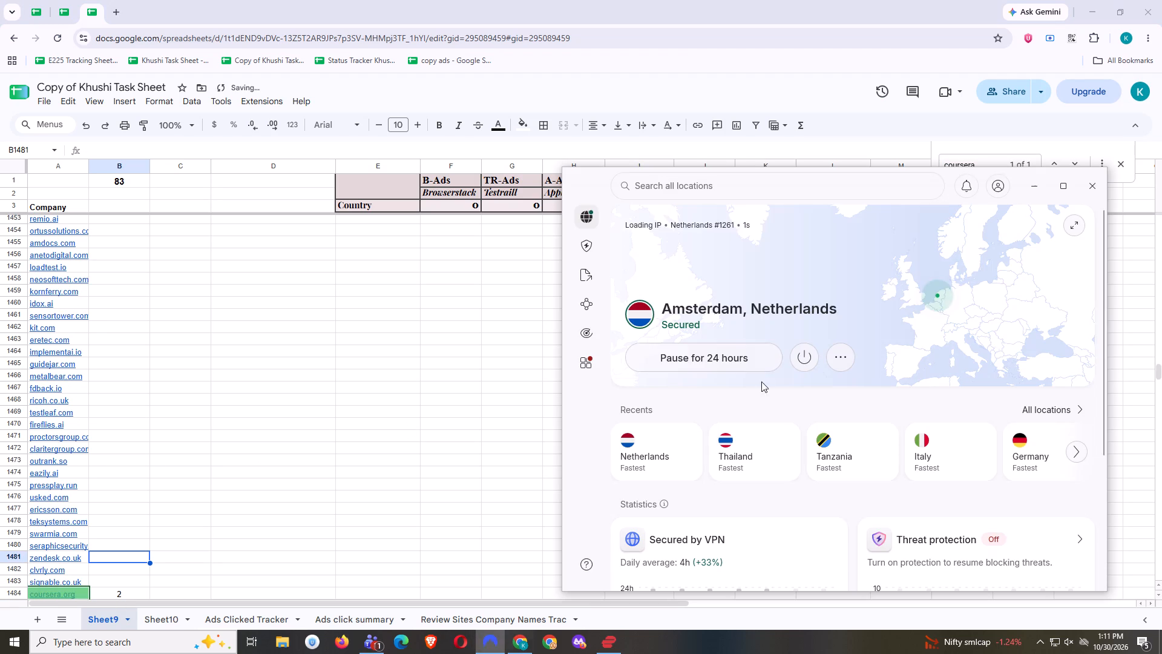
{"action": "left_click", "coordinate": [803, 348]}
{"action": "left_click", "coordinate": [417, 386]}
In Sheet10, enter 1 for the "browser stack" keyword under Germany.
{"action": "left_click", "coordinate": [166, 614]}
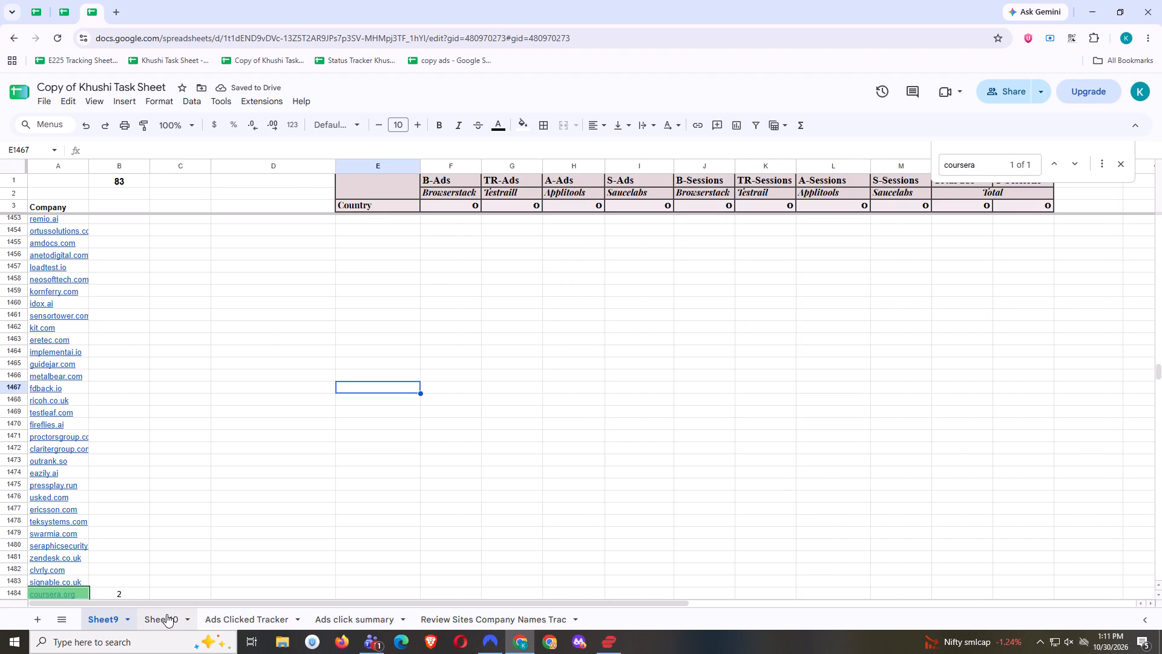
{"action": "left_click", "coordinate": [440, 250]}
{"action": "key", "text": "1"}
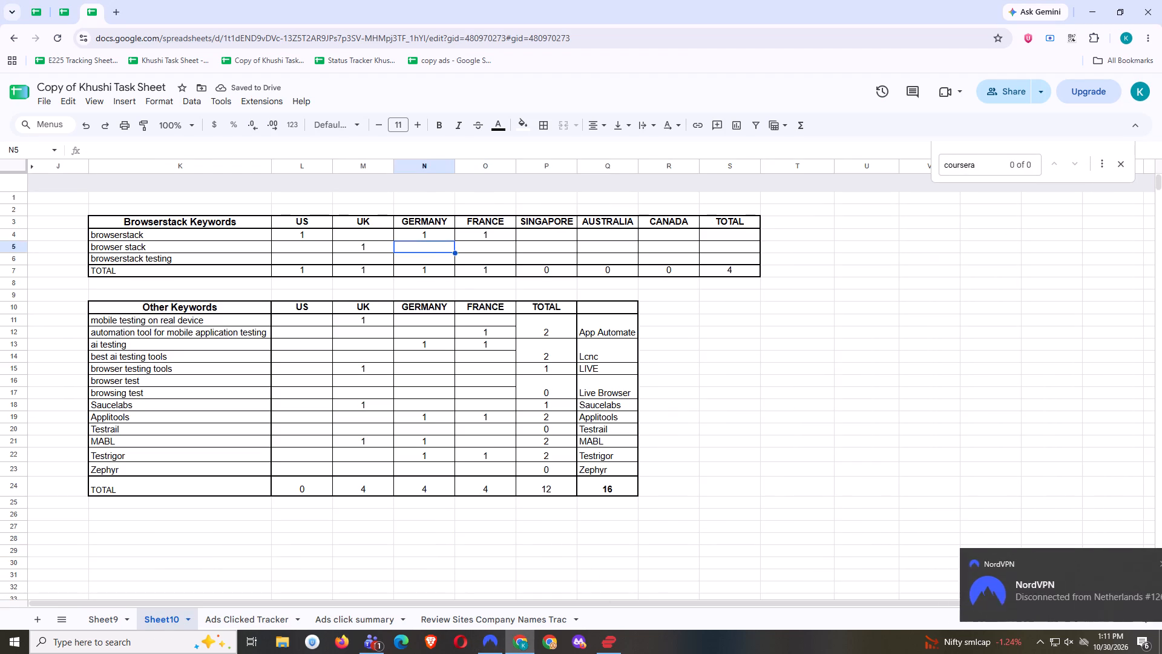
{"action": "left_click", "coordinate": [439, 260]}
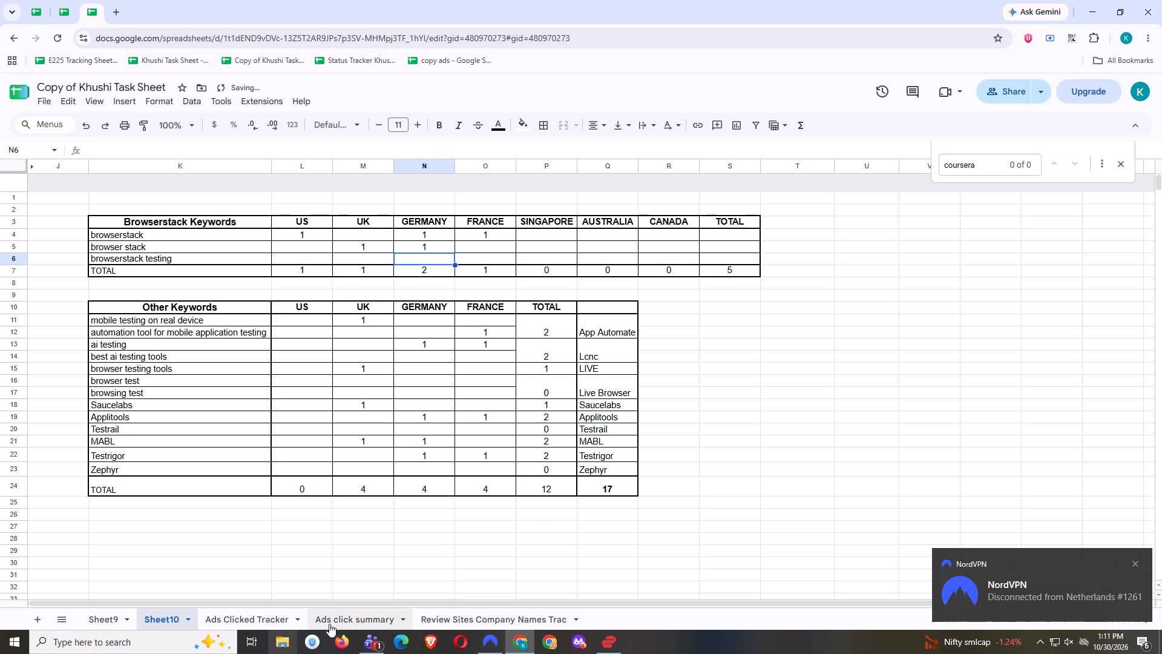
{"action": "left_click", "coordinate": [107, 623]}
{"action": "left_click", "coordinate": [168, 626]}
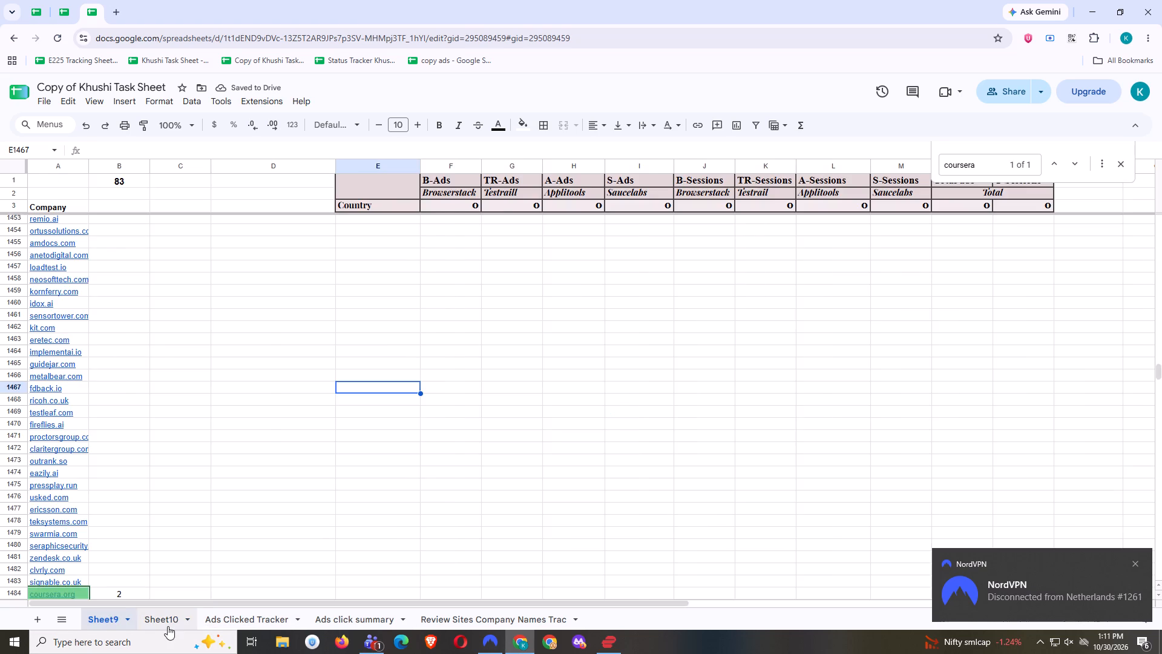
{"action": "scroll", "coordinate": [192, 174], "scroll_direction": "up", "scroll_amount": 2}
In the "copy ads" spreadsheet, clear the USA, EMEA and APAC counts from the Browserstack row through the browser testing tools row.
{"action": "left_click", "coordinate": [40, 6]}
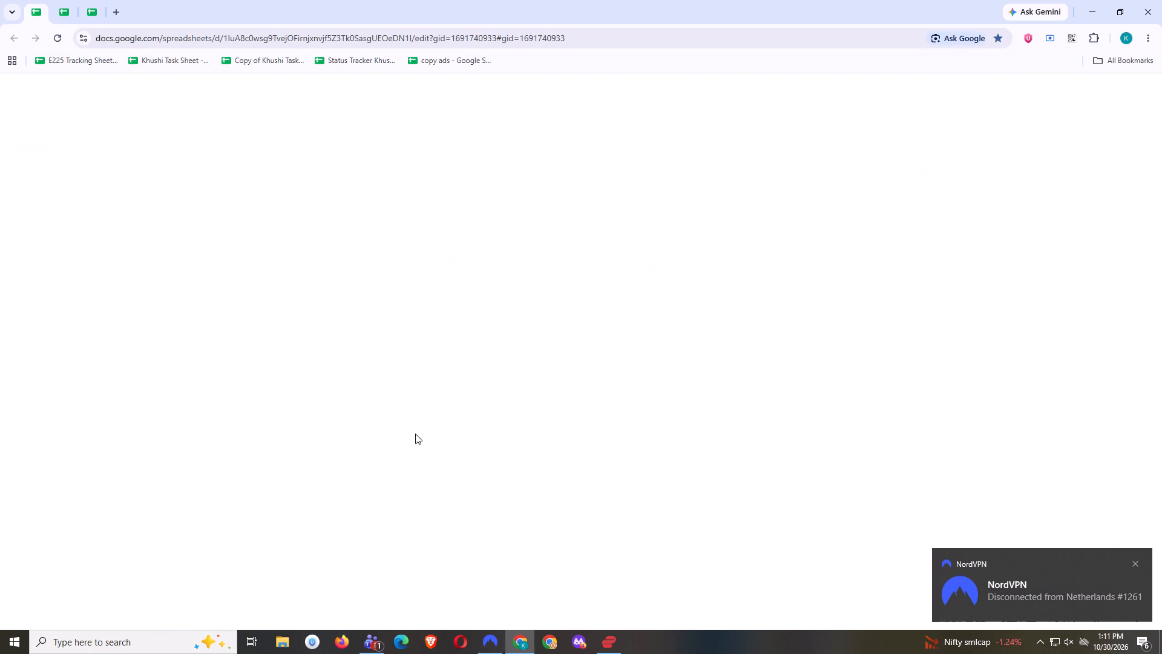
{"action": "left_click", "coordinate": [1140, 556]}
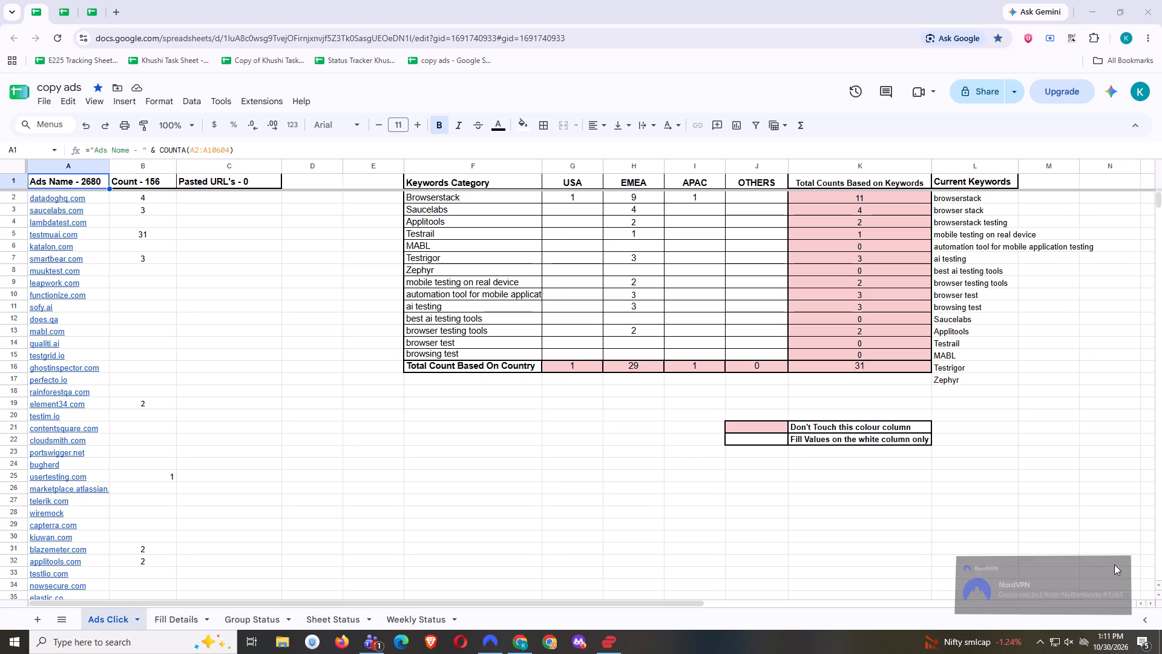
{"action": "left_click_drag", "start_coordinate": [586, 199], "coordinate": [689, 329]}
{"action": "key", "text": "BackSpace"}
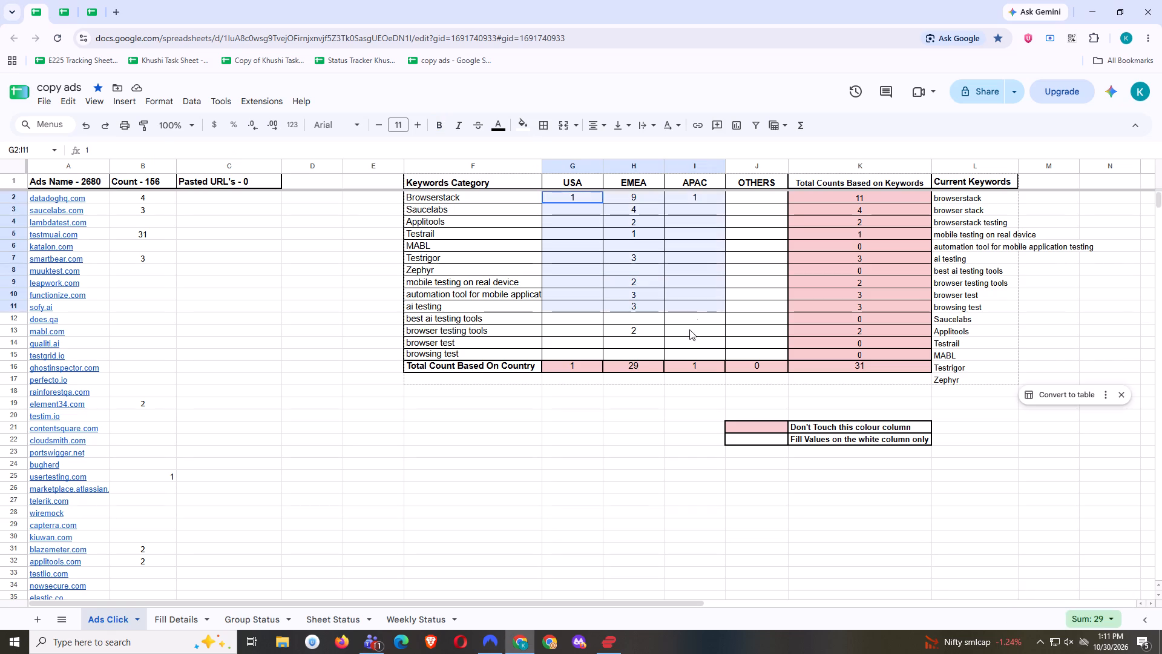
{"action": "left_click_drag", "start_coordinate": [689, 329], "coordinate": [688, 332]}
{"action": "key", "text": "BackSpace"}
{"action": "left_click", "coordinate": [591, 226]}
In the Browserstack row of "copy ads", enter 1 under USA and 4 under EMEA, using the Sheet10 counts.
{"action": "left_click", "coordinate": [574, 198]}
{"action": "key", "text": "1"}
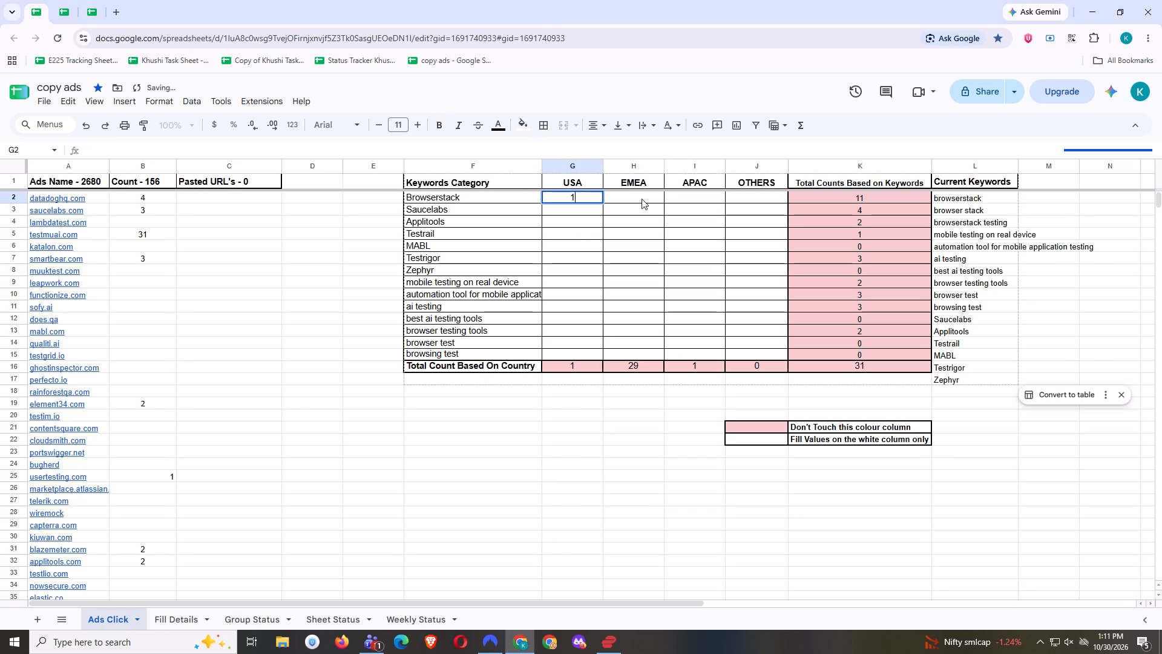
{"action": "left_click", "coordinate": [642, 199]}
{"action": "left_click", "coordinate": [93, 11]}
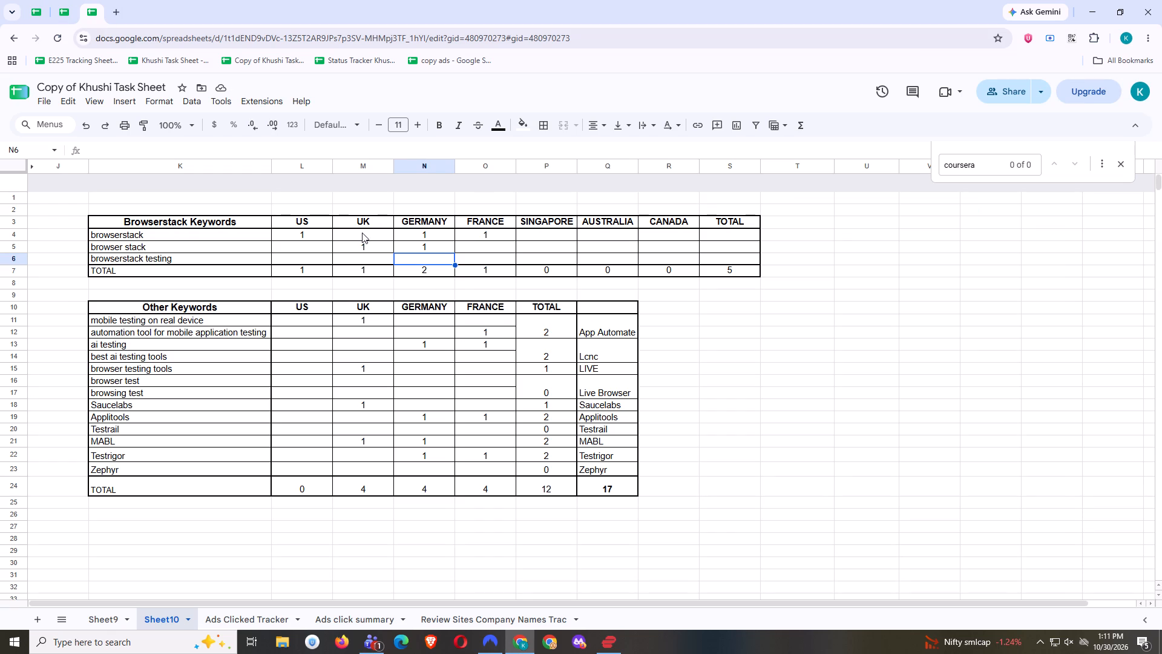
{"action": "left_click_drag", "start_coordinate": [363, 234], "coordinate": [494, 260]}
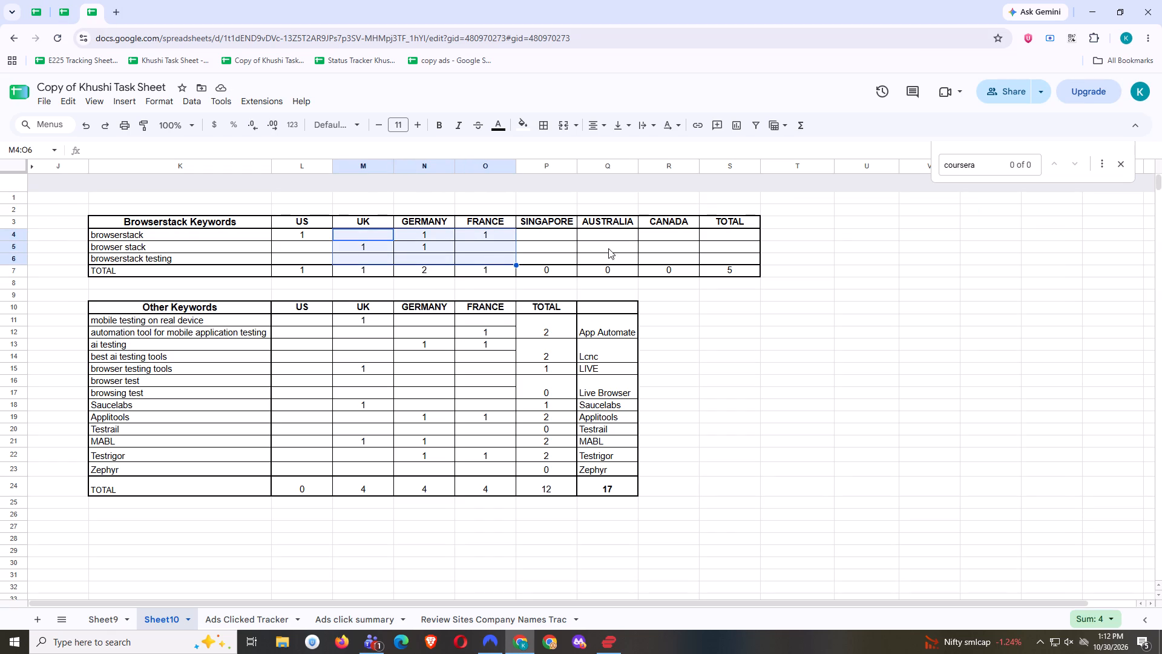
{"action": "left_click", "coordinate": [39, 5]}
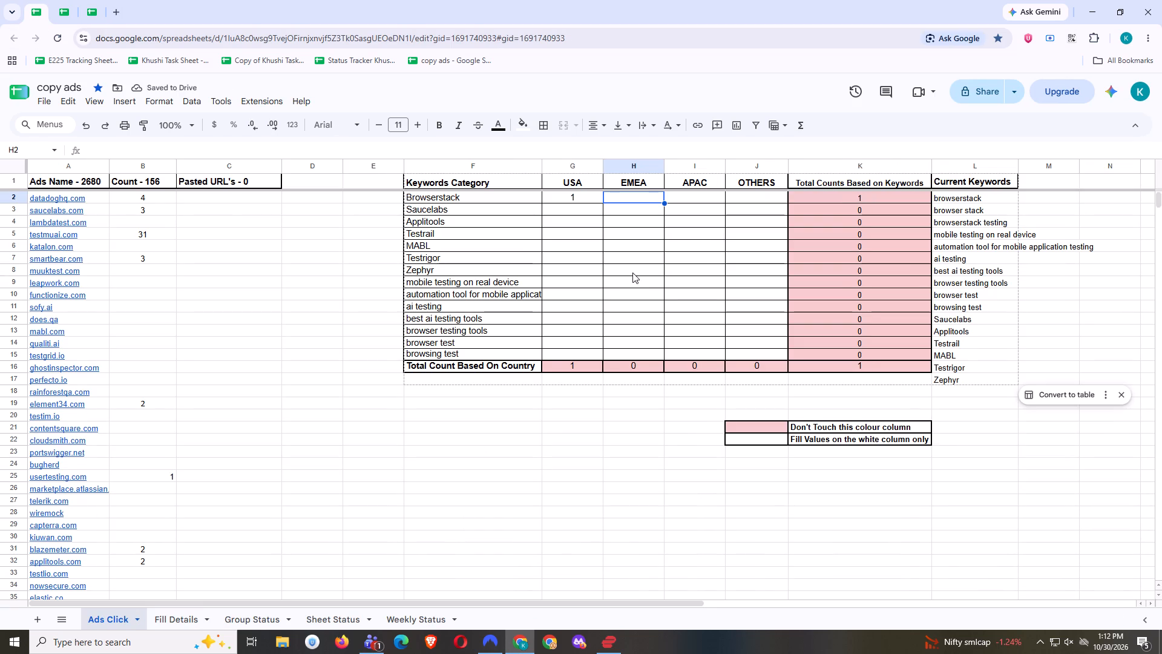
{"action": "key", "text": "4"}
Under EMEA, enter 1 for Saucelabs and 2 for Applitools.
{"action": "left_click", "coordinate": [637, 214]}
{"action": "key", "text": "1"}
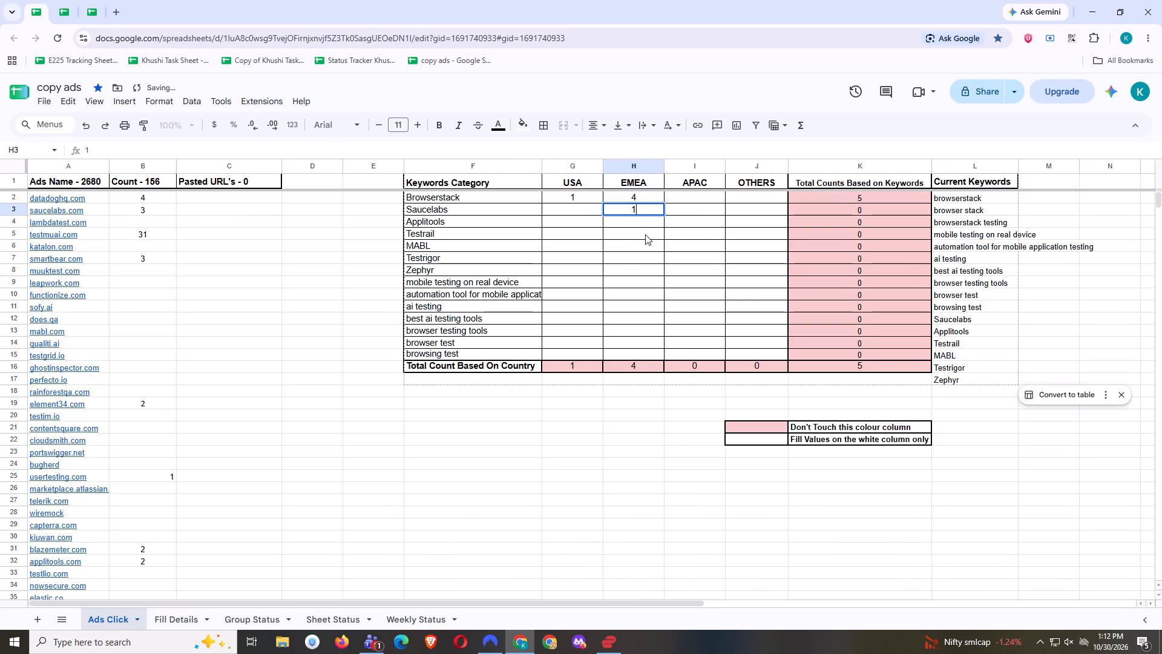
{"action": "left_click", "coordinate": [641, 222]}
{"action": "key", "text": "2"}
{"action": "left_click", "coordinate": [637, 235]}
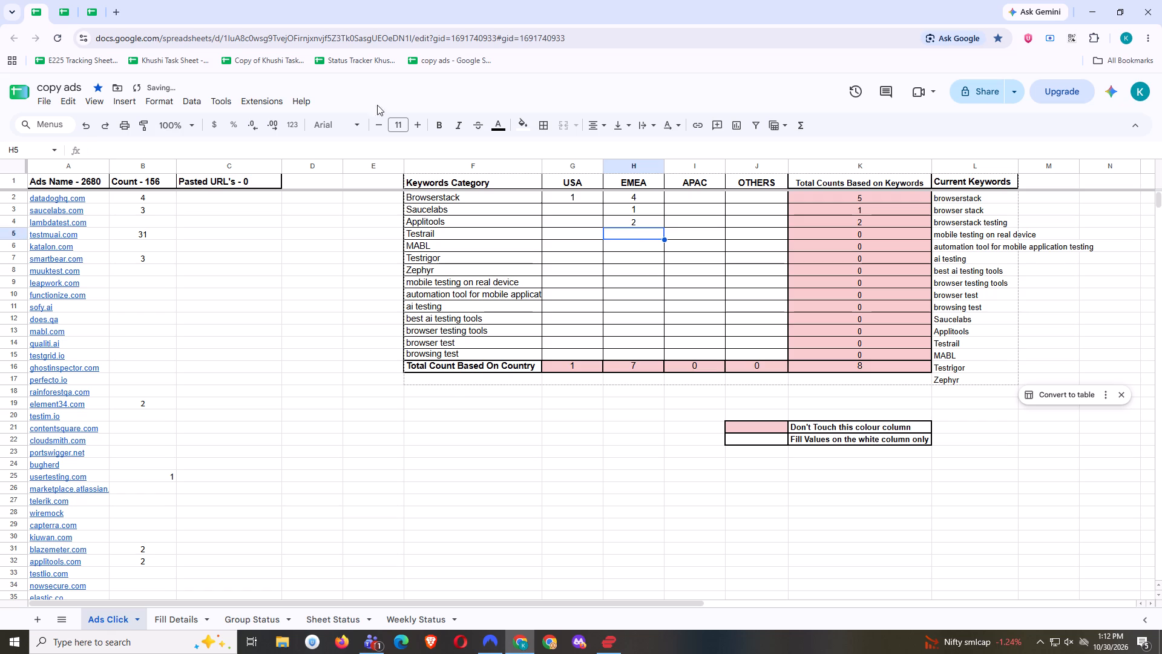
Check the competitor keyword rows in Sheet10, and enter 2 for both MABL and Testrigor under EMEA in "copy ads".
{"action": "left_click", "coordinate": [88, 11]}
{"action": "left_click", "coordinate": [478, 369]}
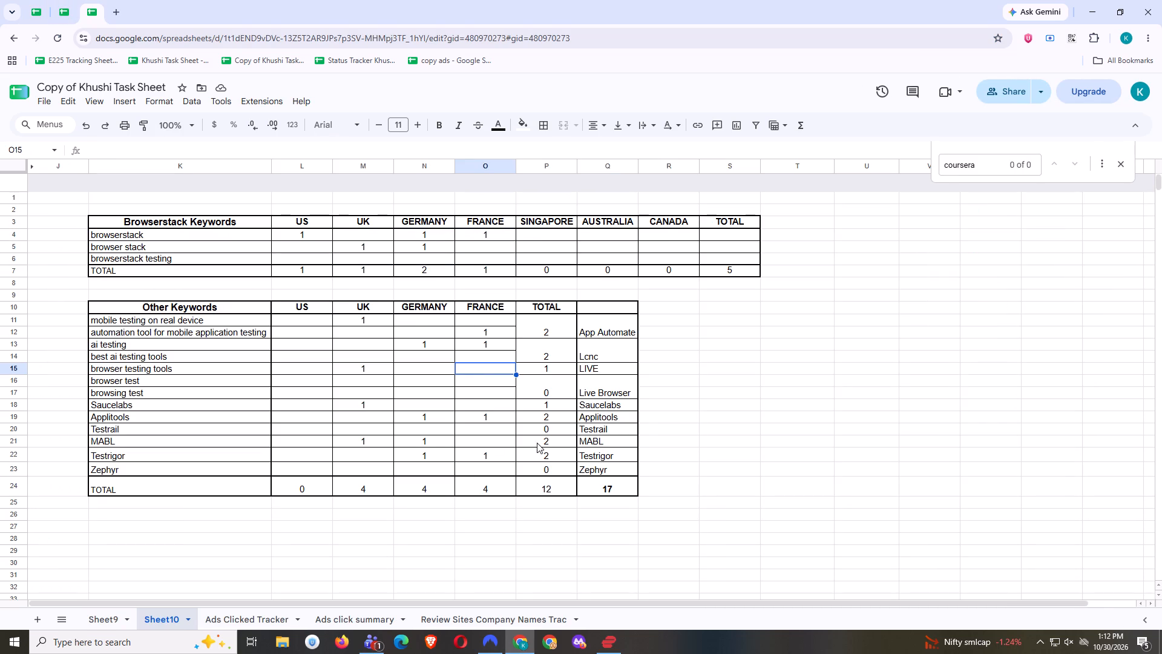
{"action": "left_click_drag", "start_coordinate": [172, 428], "coordinate": [513, 438]}
{"action": "left_click", "coordinate": [532, 431]}
{"action": "left_click", "coordinate": [530, 421]}
{"action": "left_click", "coordinate": [530, 439]}
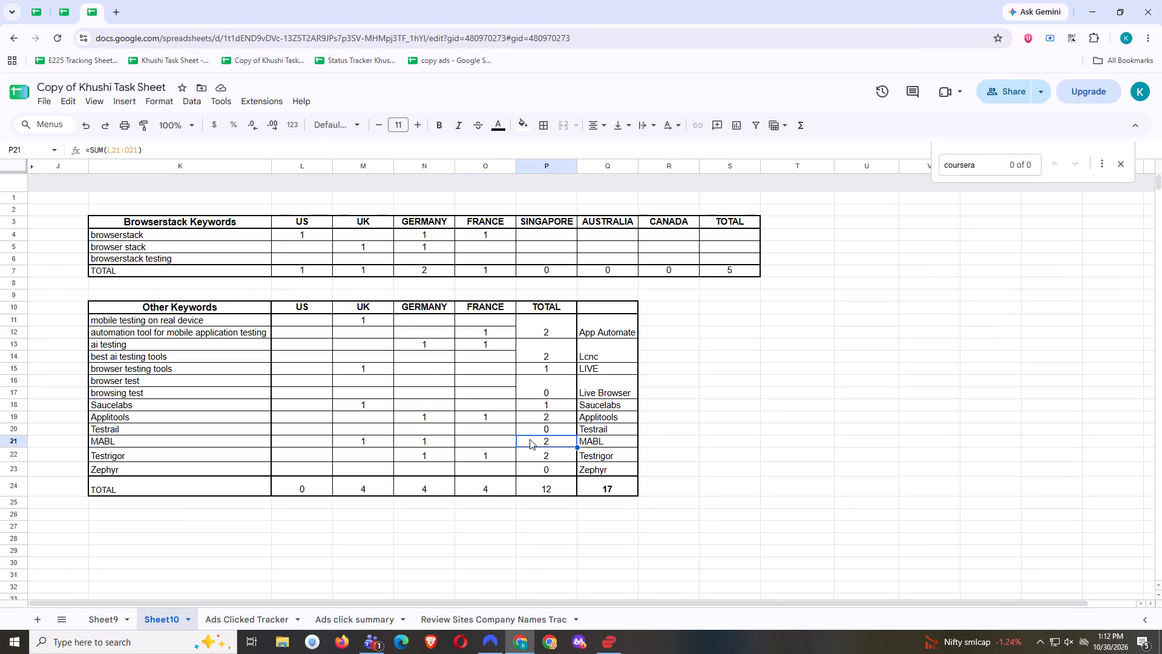
{"action": "left_click", "coordinate": [528, 458]}
{"action": "left_click", "coordinate": [30, 12]}
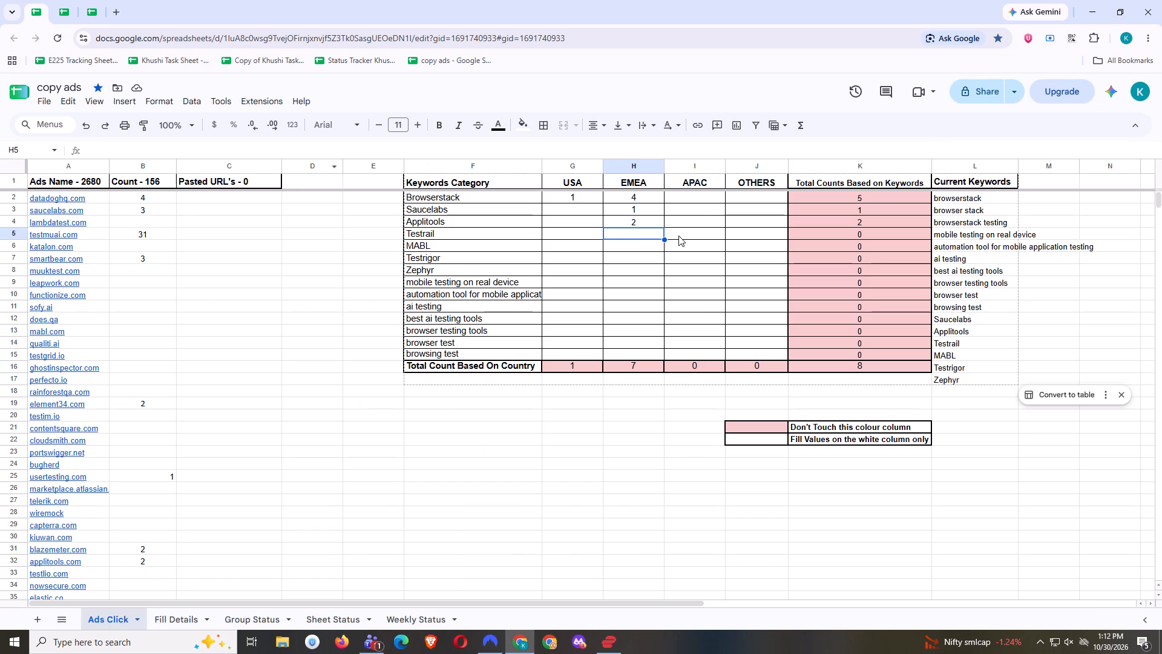
{"action": "left_click", "coordinate": [637, 244]}
{"action": "key", "text": "1"}
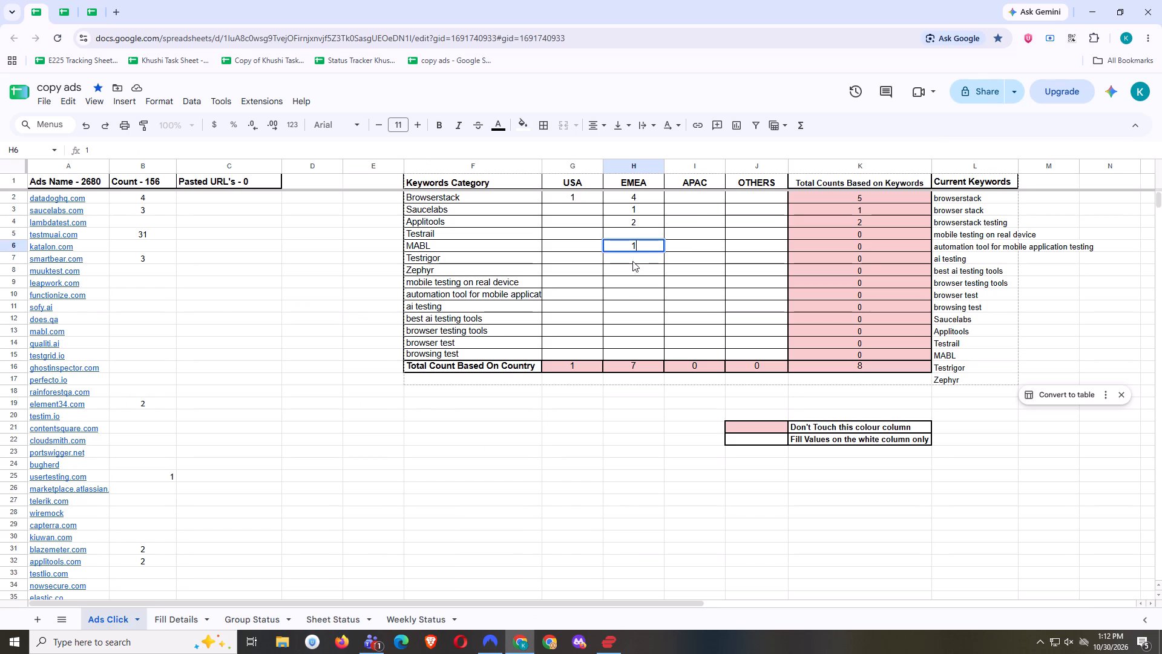
{"action": "key", "text": "BackSpace"}
{"action": "key", "text": "2"}
{"action": "key", "text": "Return"}
{"action": "key", "text": "Return"}
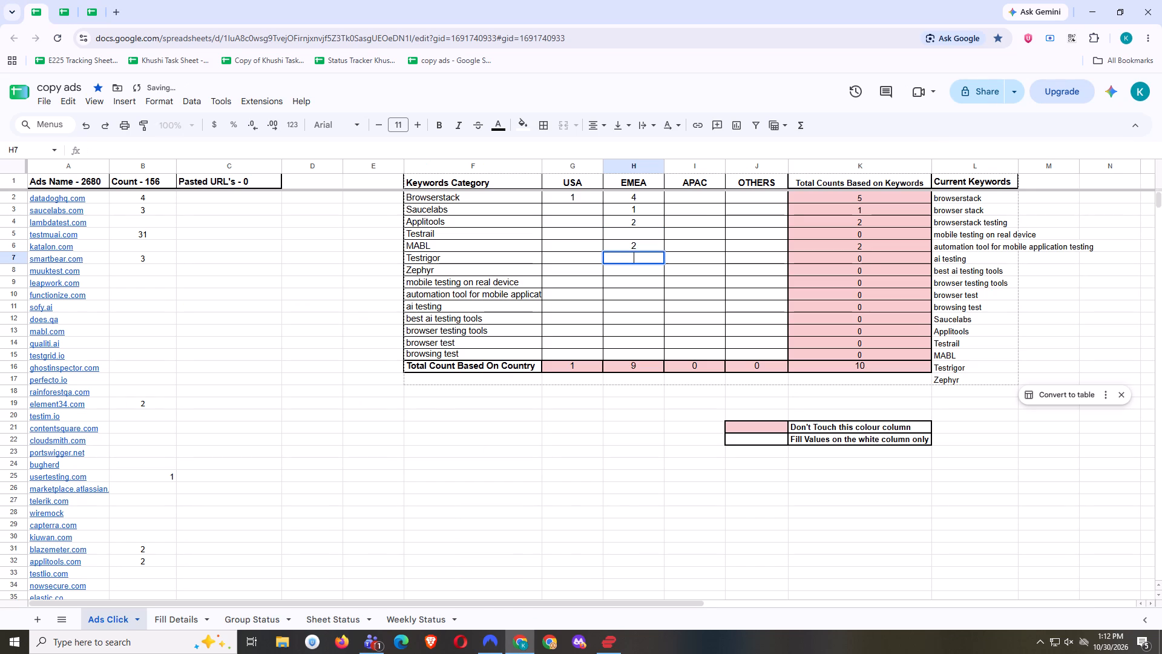
{"action": "key", "text": "2"}
{"action": "key", "text": "Return"}
{"action": "key", "text": "Return"}
{"action": "key", "text": "Return"}
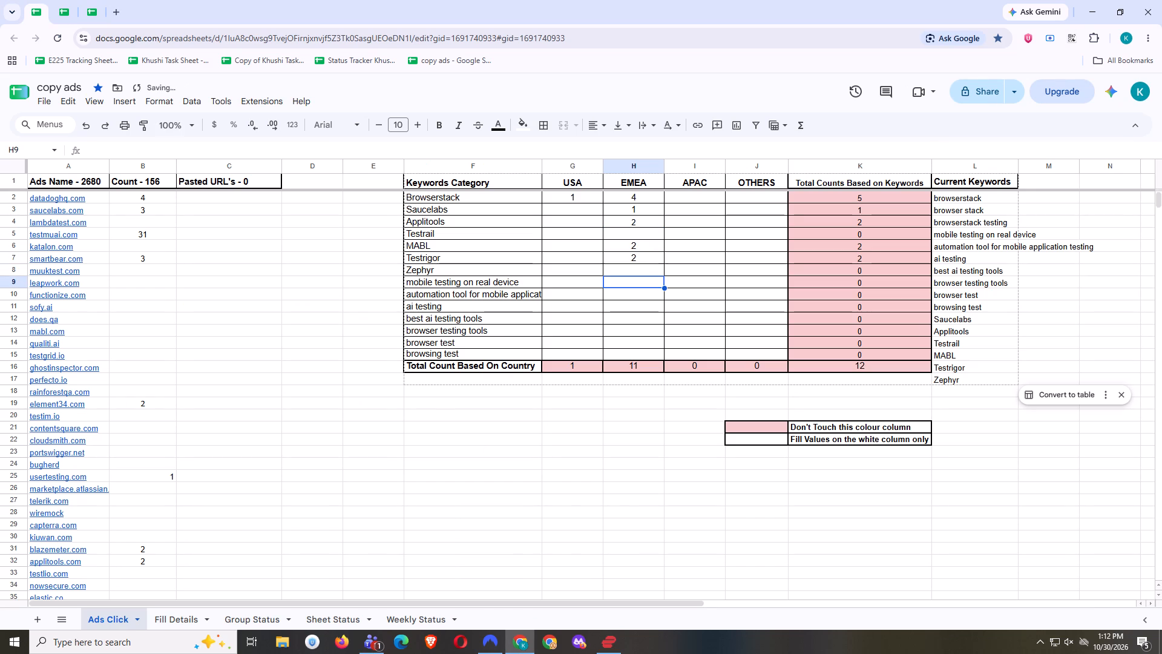
From Sheet10's counts, enter EMEA values of 1 for mobile testing on real device, 1 for automation tool for mobile application testing and 2 for ai testing.
{"action": "left_click", "coordinate": [102, 5]}
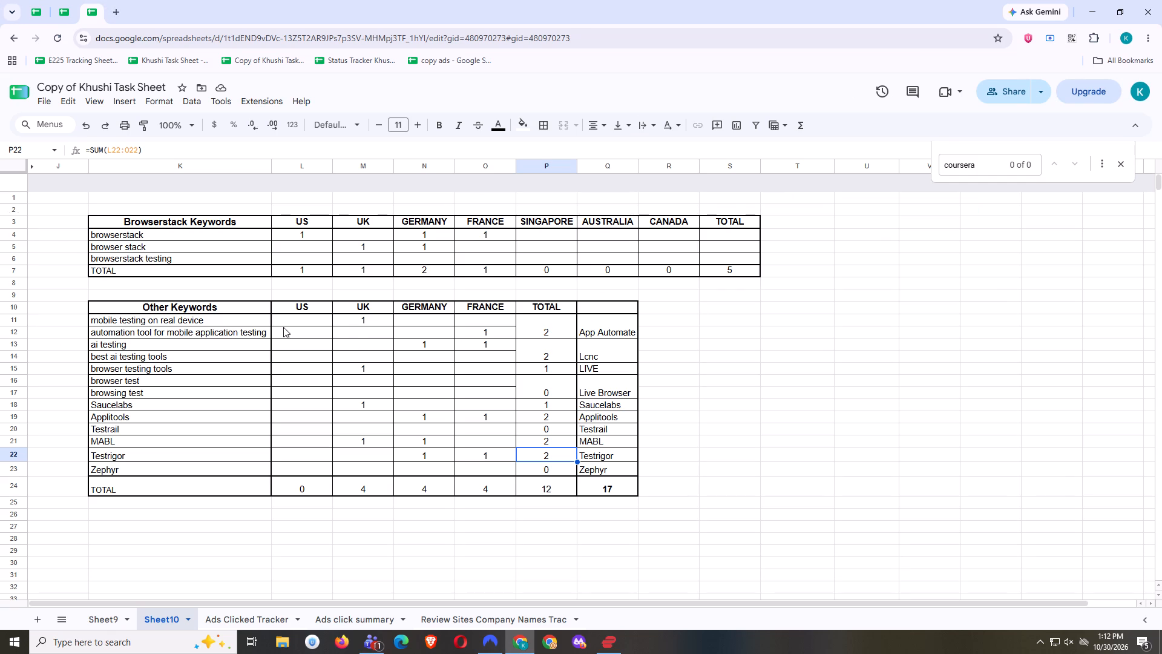
{"action": "left_click", "coordinate": [349, 323]}
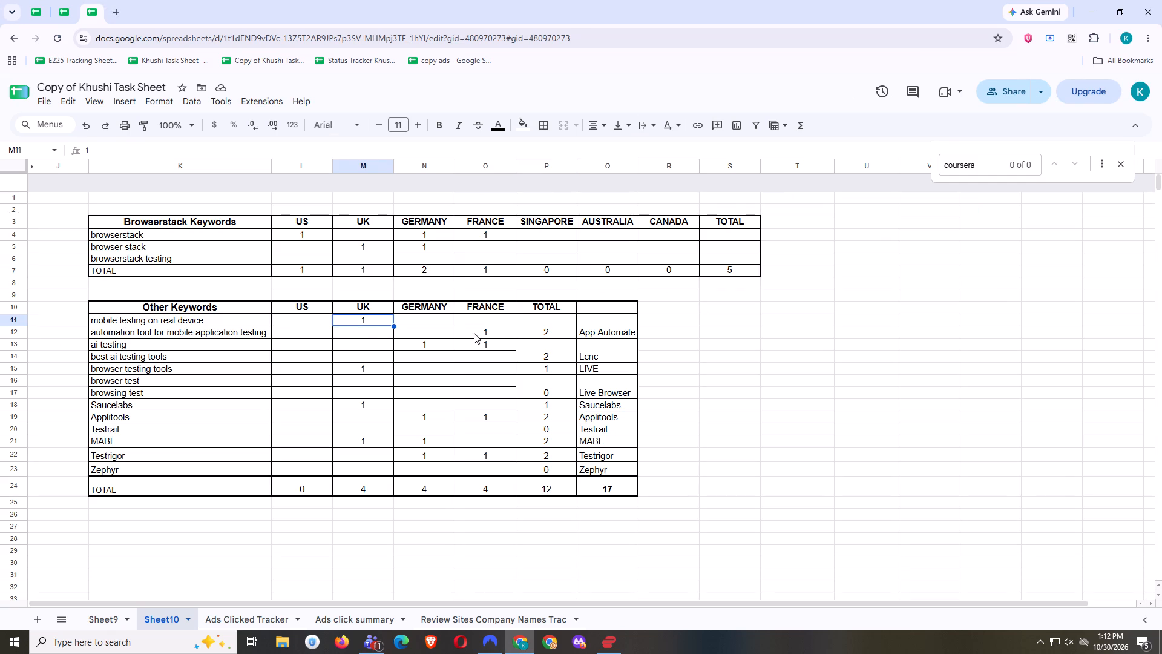
{"action": "left_click", "coordinate": [474, 333]}
{"action": "left_click", "coordinate": [45, 9]}
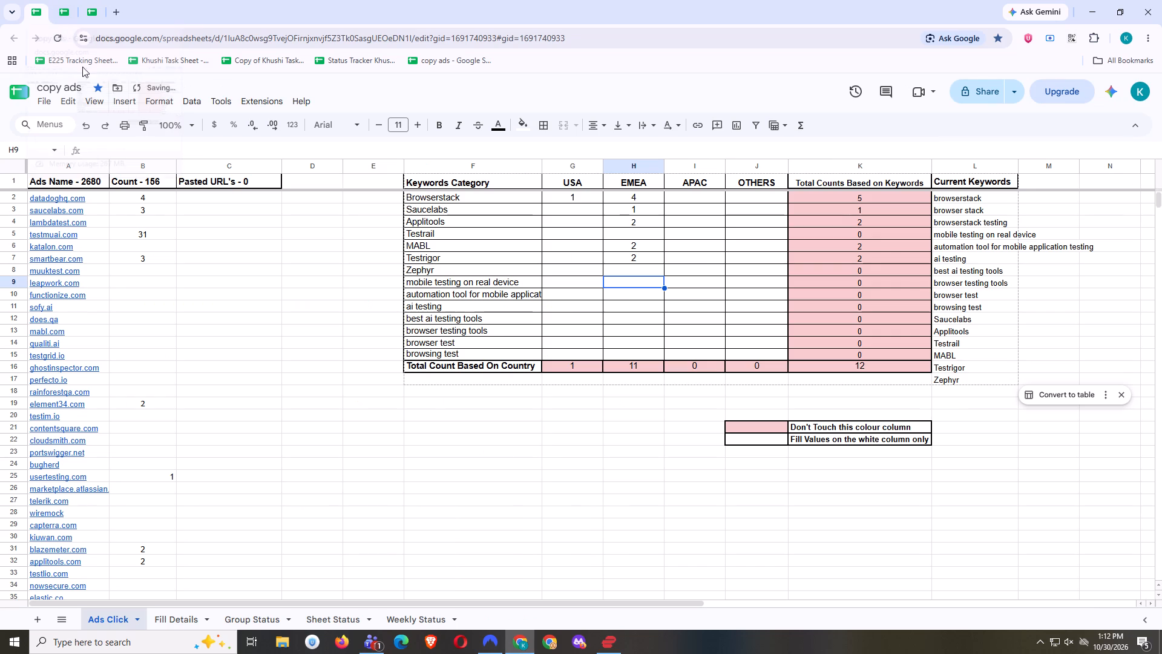
{"action": "key", "text": "1"}
{"action": "left_click", "coordinate": [628, 297]}
{"action": "key", "text": "1"}
{"action": "left_click", "coordinate": [631, 306]}
{"action": "key", "text": "2"}
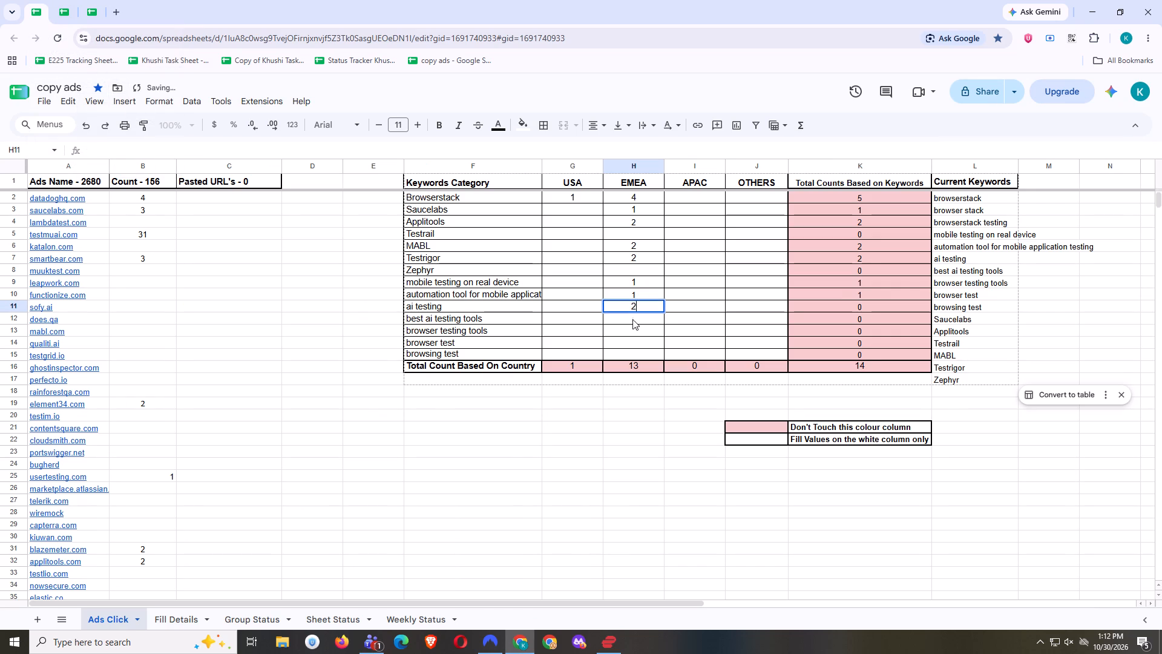
{"action": "left_click", "coordinate": [633, 323]}
Check the remaining testing keywords in Sheet10 and enter 1 for browser testing tools under EMEA in "copy ads".
{"action": "left_click", "coordinate": [100, 15]}
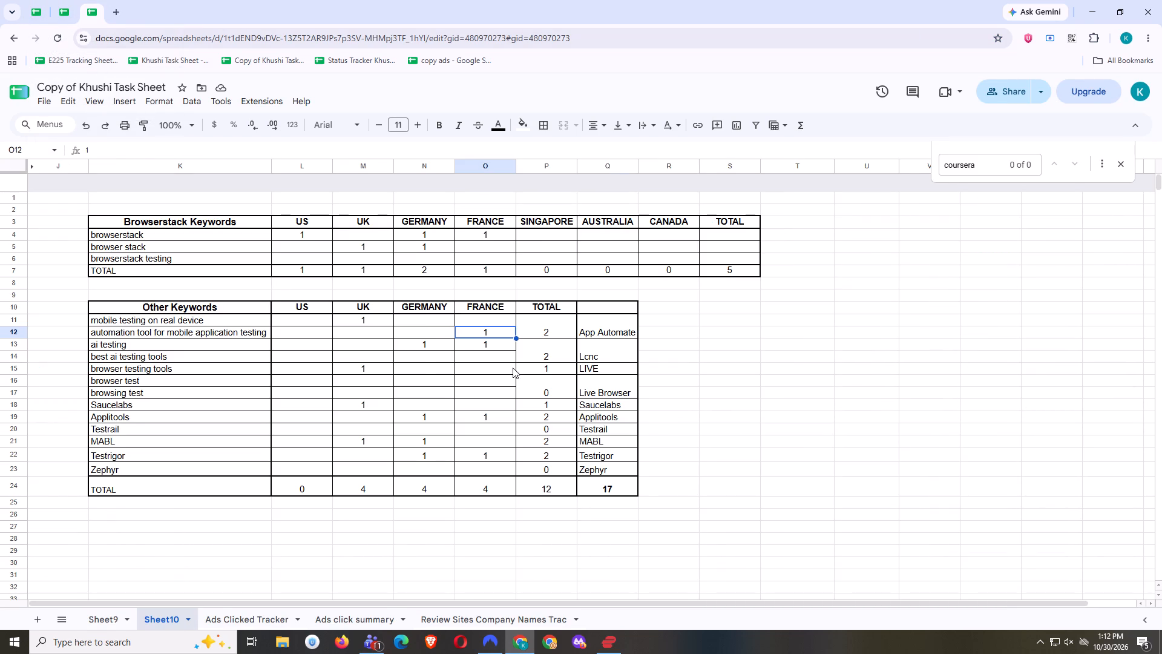
{"action": "left_click_drag", "start_coordinate": [214, 357], "coordinate": [506, 359]}
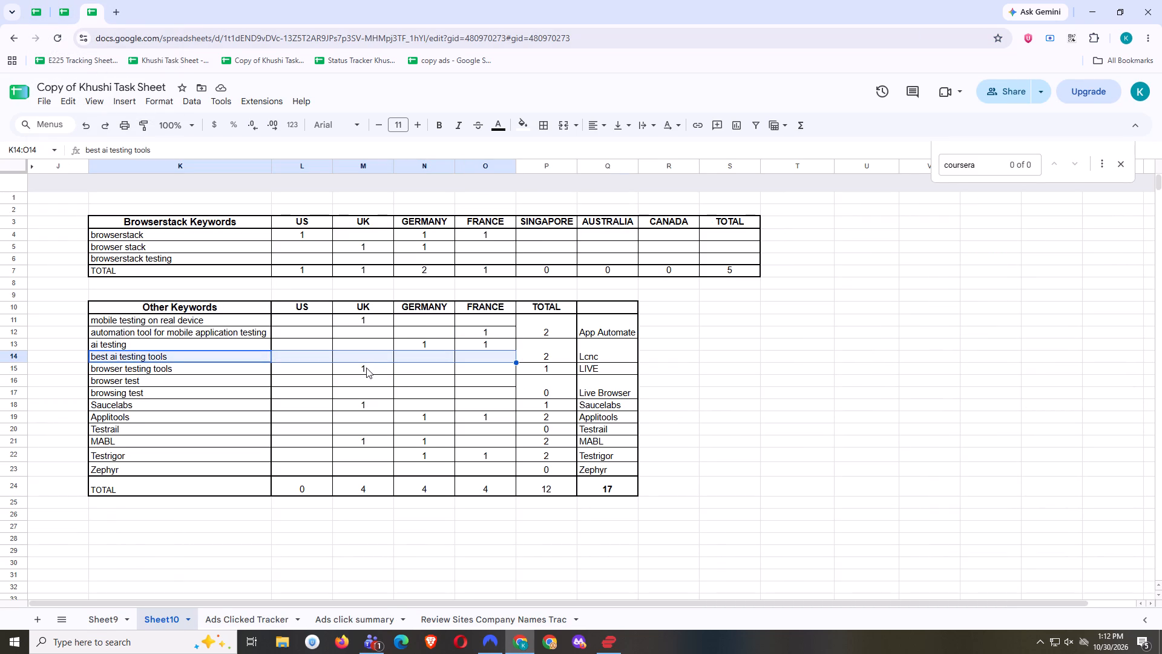
{"action": "left_click", "coordinate": [366, 368]}
{"action": "left_click", "coordinate": [40, 14]}
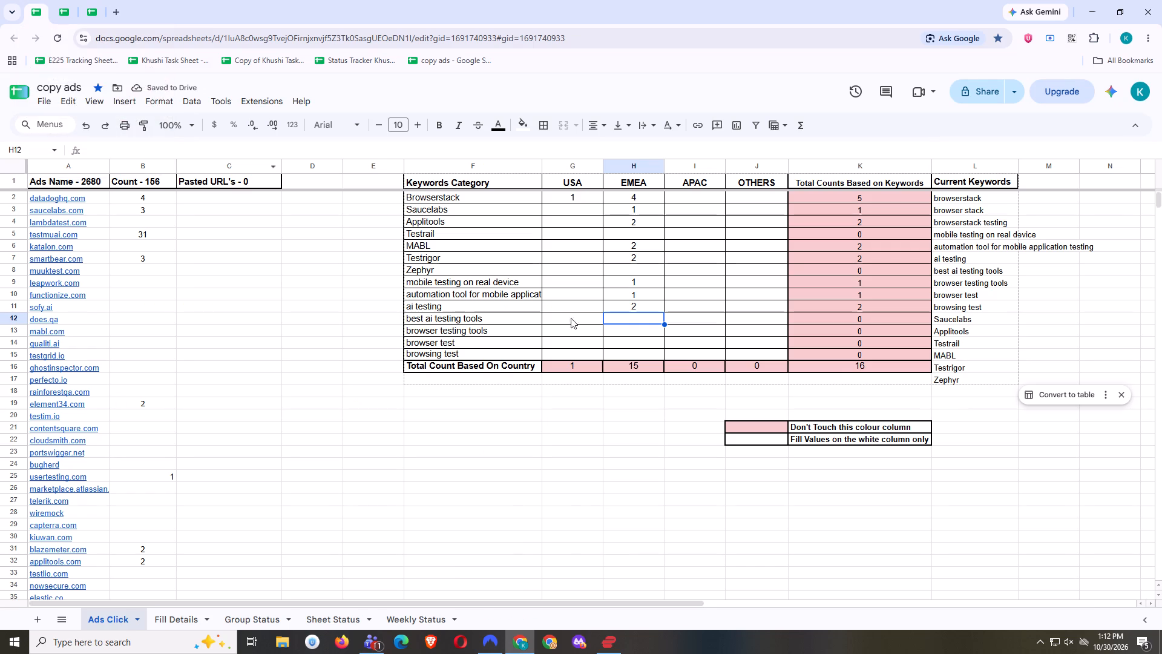
{"action": "left_click", "coordinate": [635, 326]}
{"action": "key", "text": "1"}
{"action": "left_click", "coordinate": [638, 339]}
{"action": "scroll", "coordinate": [816, 416], "scroll_direction": "up", "scroll_amount": 2}
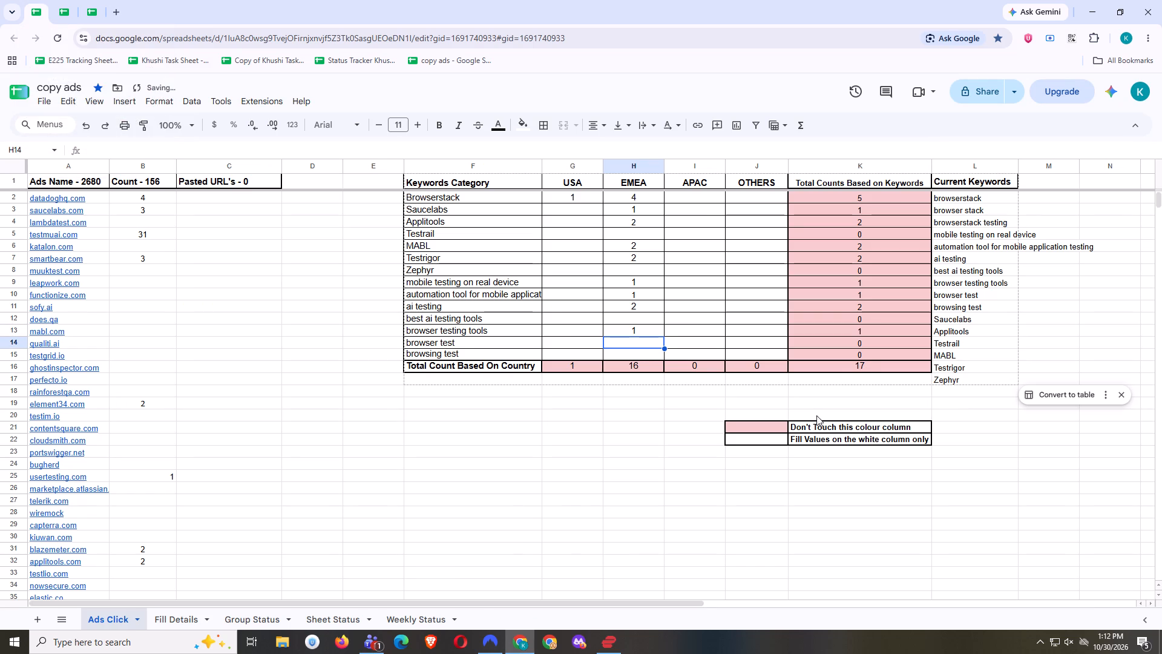
Clear all the company counts in the Count column of the Ads Click sheet, from datadoghq.com to mothertongue.com.
{"action": "left_click", "coordinate": [158, 198]}
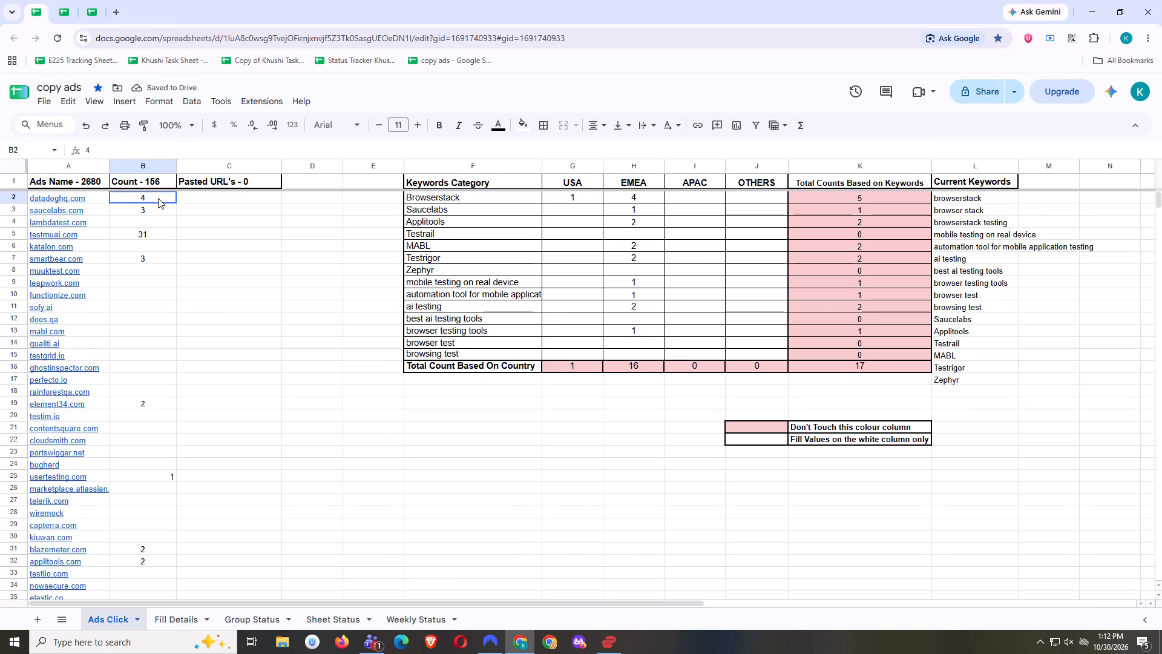
{"action": "key", "text": "ctrl+shift+Down"}
{"action": "key", "text": "ctrl+shift+Down"}
{"action": "key", "text": "ctrl+shift+Down"}
{"action": "key", "text": "ctrl+shift+Down"}
{"action": "key", "text": "ctrl+shift+Down"}
{"action": "key", "text": "ctrl+shift+Down"}
{"action": "key", "text": "ctrl+shift+Down"}
{"action": "key", "text": "ctrl+shift+Down"}
{"action": "key", "text": "ctrl+shift+Down"}
{"action": "key", "text": "ctrl+shift+Down"}
{"action": "key", "text": "ctrl+shift+Down"}
{"action": "key", "text": "ctrl+shift+Down"}
{"action": "key", "text": "ctrl+shift+Down"}
{"action": "key", "text": "ctrl+shift+Down"}
{"action": "key", "text": "ctrl+shift+Down"}
{"action": "key", "text": "ctrl+shift+Down"}
{"action": "key", "text": "ctrl+shift+Down"}
{"action": "key", "text": "ctrl+shift+Down"}
{"action": "key", "text": "ctrl+shift+Down"}
{"action": "key", "text": "ctrl+shift+Down"}
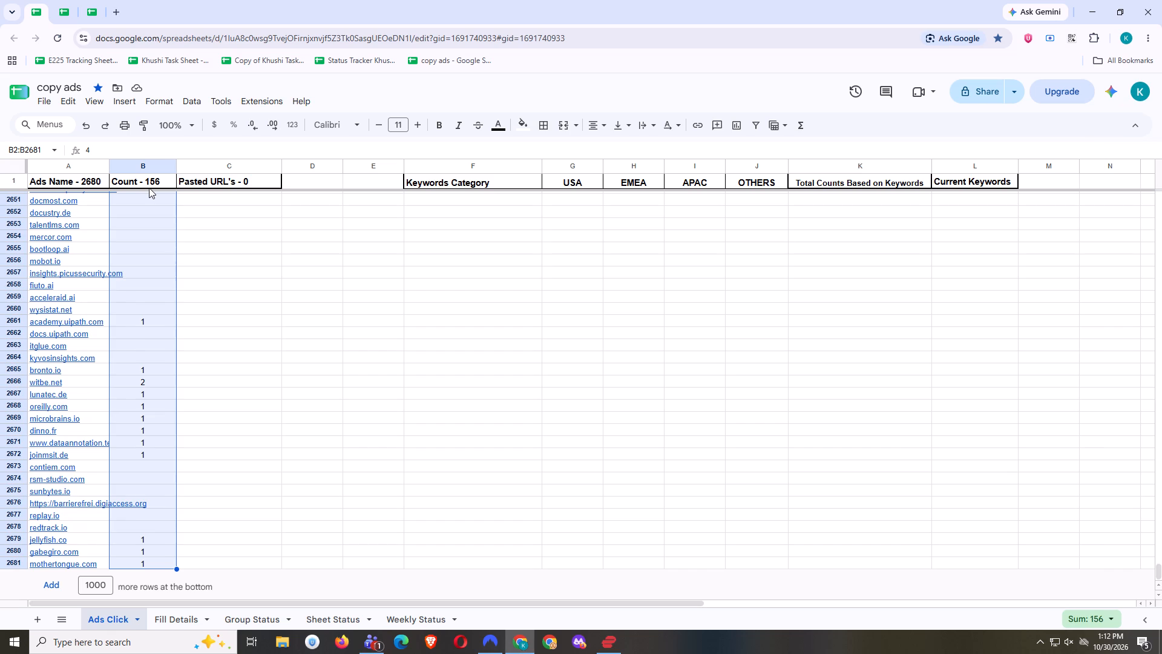
{"action": "key", "text": "Delete"}
{"action": "left_click", "coordinate": [264, 260]}
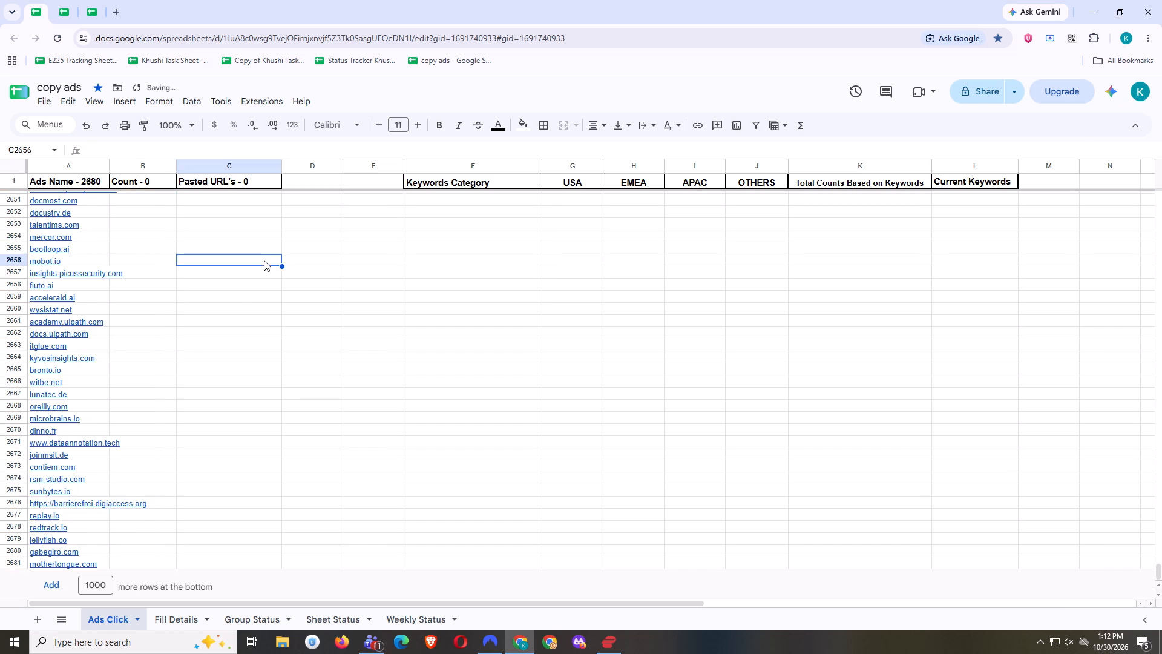
In Sheet9 of the task sheet, copy the whole company count column from datadoghq.com down to the bondaracademy row.
{"action": "left_click", "coordinate": [94, 19]}
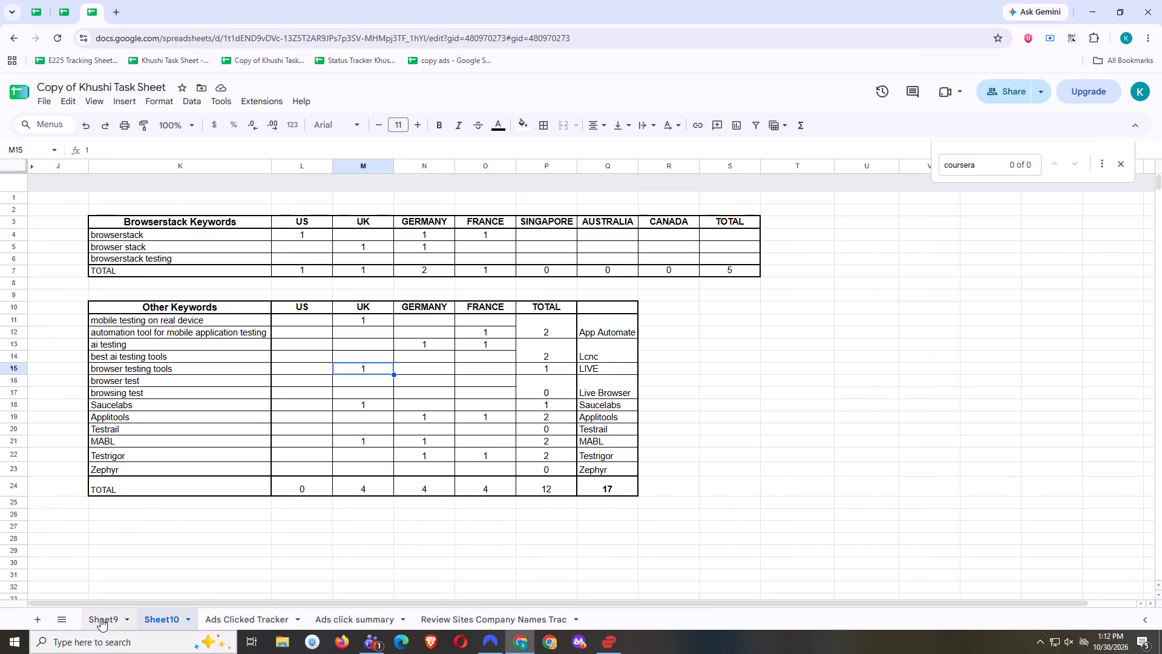
{"action": "left_click", "coordinate": [100, 618]}
{"action": "scroll", "coordinate": [128, 302], "scroll_direction": "down", "scroll_amount": 1}
{"action": "left_click_drag", "start_coordinate": [1161, 375], "coordinate": [1161, 236]}
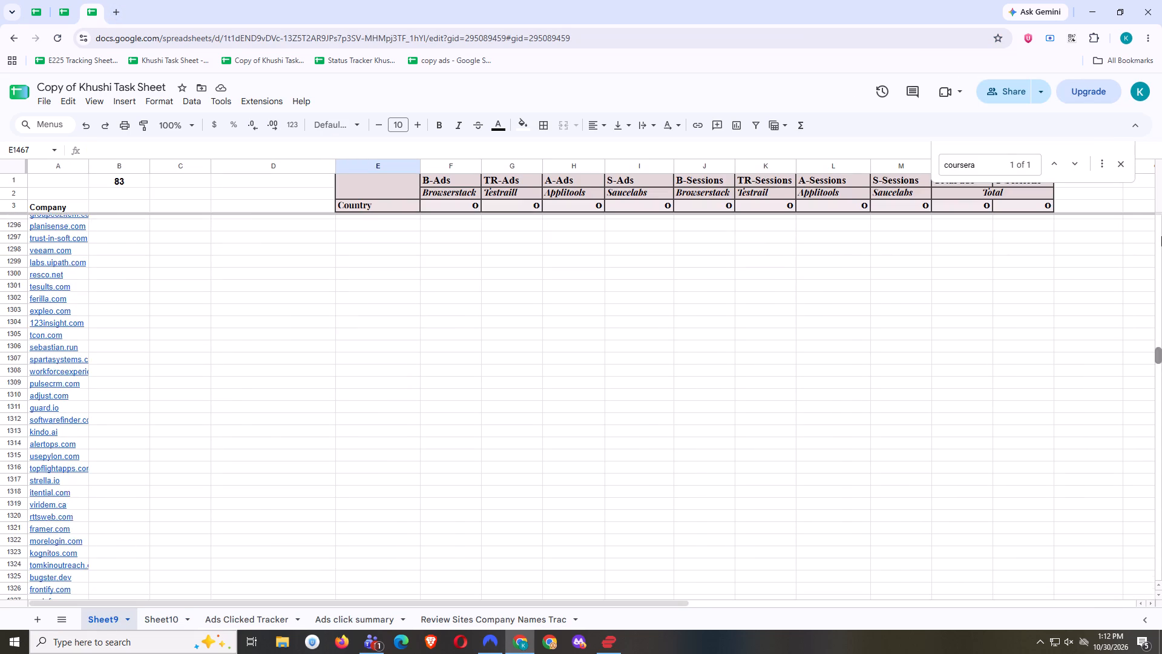
{"action": "left_click_drag", "start_coordinate": [1161, 236], "coordinate": [1161, 8]}
{"action": "left_click", "coordinate": [116, 224]}
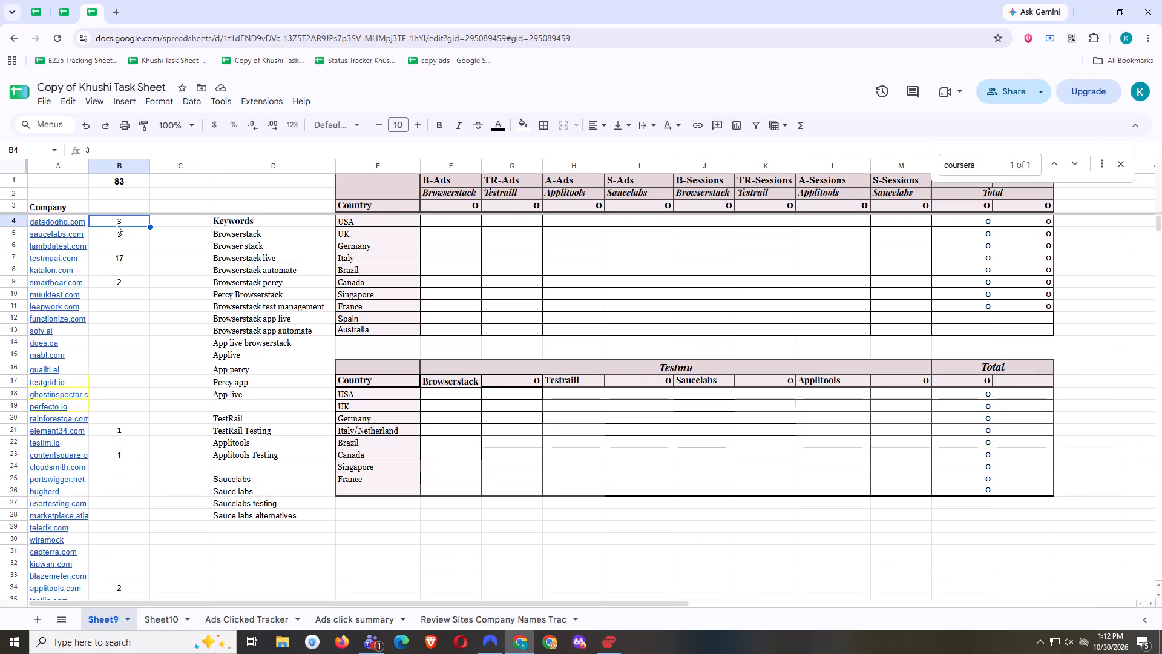
{"action": "key", "text": "ctrl+shift+Down"}
{"action": "key", "text": "ctrl+shift+Down"}
{"action": "key", "text": "ctrl+shift+Down"}
{"action": "key", "text": "ctrl+shift+Down"}
{"action": "key", "text": "ctrl+shift+Down"}
{"action": "key", "text": "ctrl+shift+Down"}
{"action": "key", "text": "ctrl+shift+Down"}
{"action": "key", "text": "ctrl+shift+Down"}
{"action": "key", "text": "ctrl+shift+Down"}
{"action": "key", "text": "ctrl+shift+Down"}
{"action": "key", "text": "ctrl+shift+Down"}
{"action": "key", "text": "ctrl+shift+Down"}
{"action": "key", "text": "ctrl+shift+Down"}
{"action": "key", "text": "ctrl+shift+Down"}
{"action": "key", "text": "ctrl+shift+Down"}
{"action": "key", "text": "ctrl+shift+Down"}
{"action": "key", "text": "ctrl+shift+Down"}
{"action": "key", "text": "ctrl+shift+Down"}
{"action": "key", "text": "ctrl+shift+Down"}
{"action": "key", "text": "ctrl+shift+Down"}
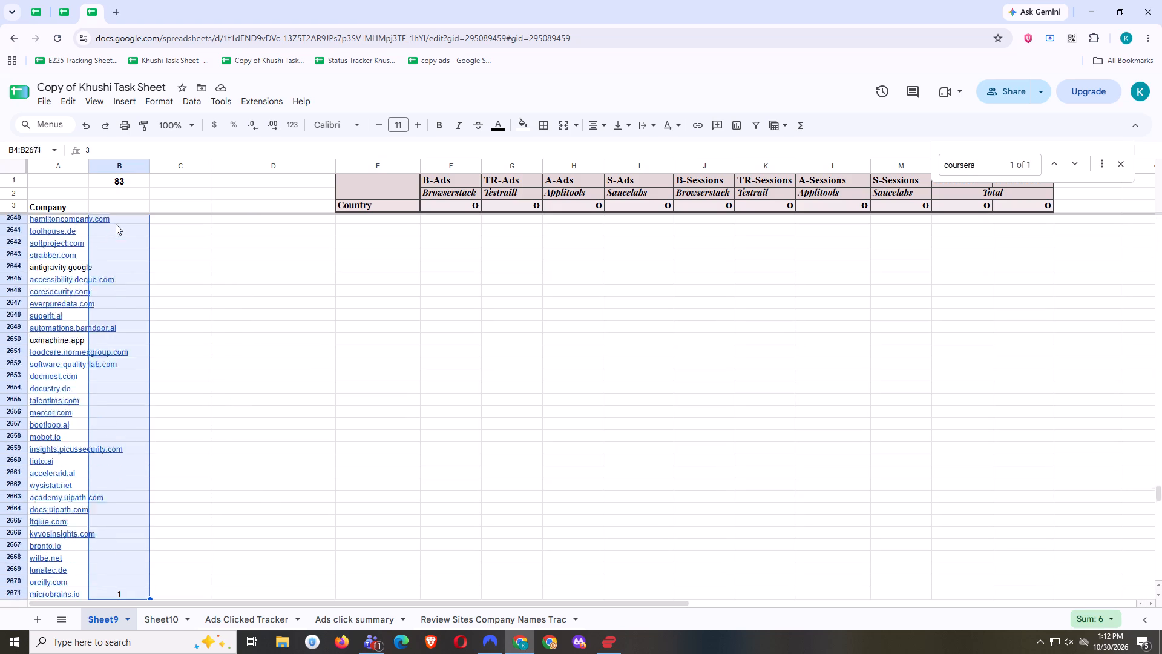
{"action": "key", "text": "ctrl+shift+Up"}
{"action": "key", "text": "ctrl+c"}
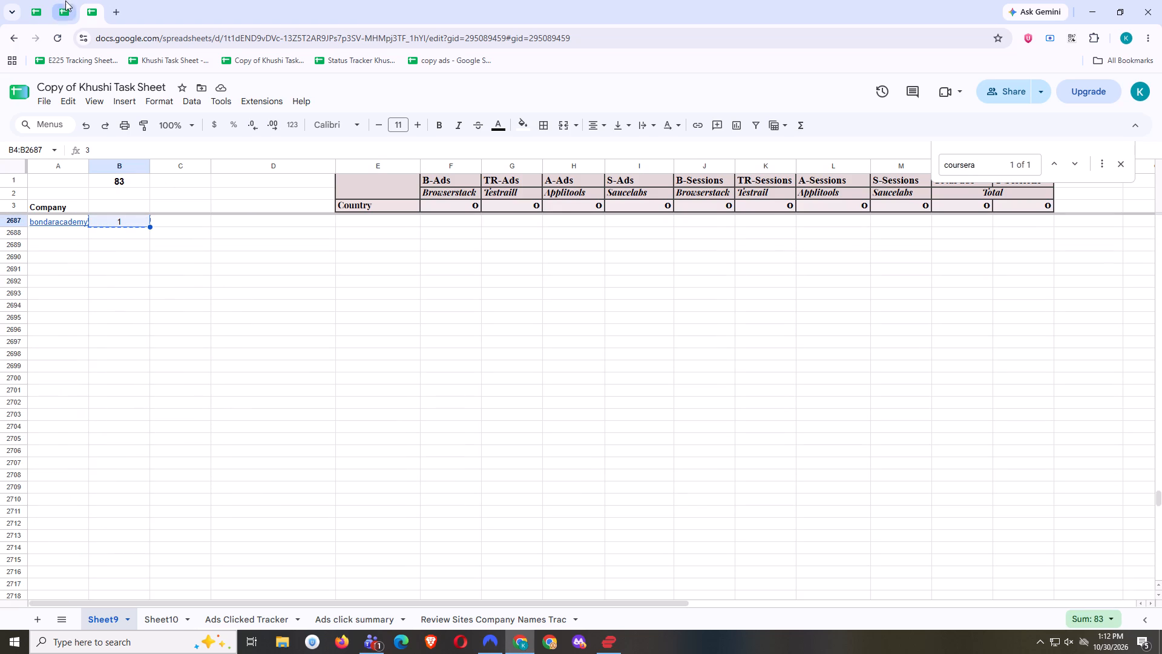
Paste the copied counts into the Count column of "copy ads", starting at the datadoghq.com row.
{"action": "left_click", "coordinate": [27, 15]}
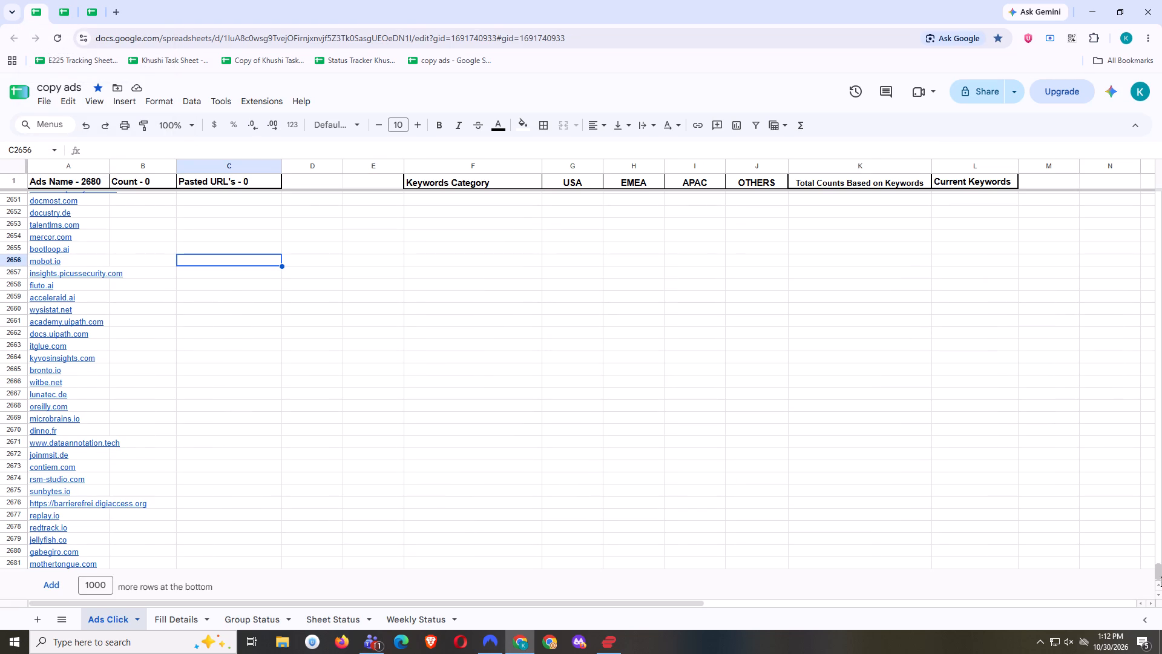
{"action": "left_click_drag", "start_coordinate": [1161, 567], "coordinate": [1161, 0]}
{"action": "left_click", "coordinate": [133, 193]}
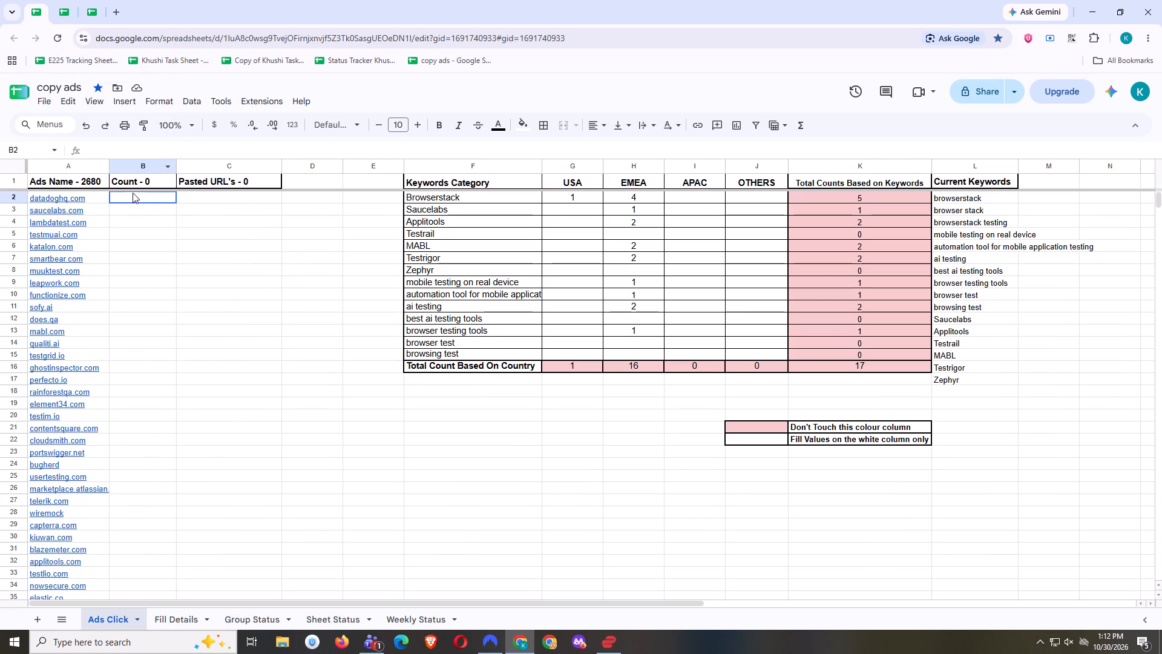
{"action": "key", "text": "ctrl+v"}
{"action": "left_click", "coordinate": [122, 346]}
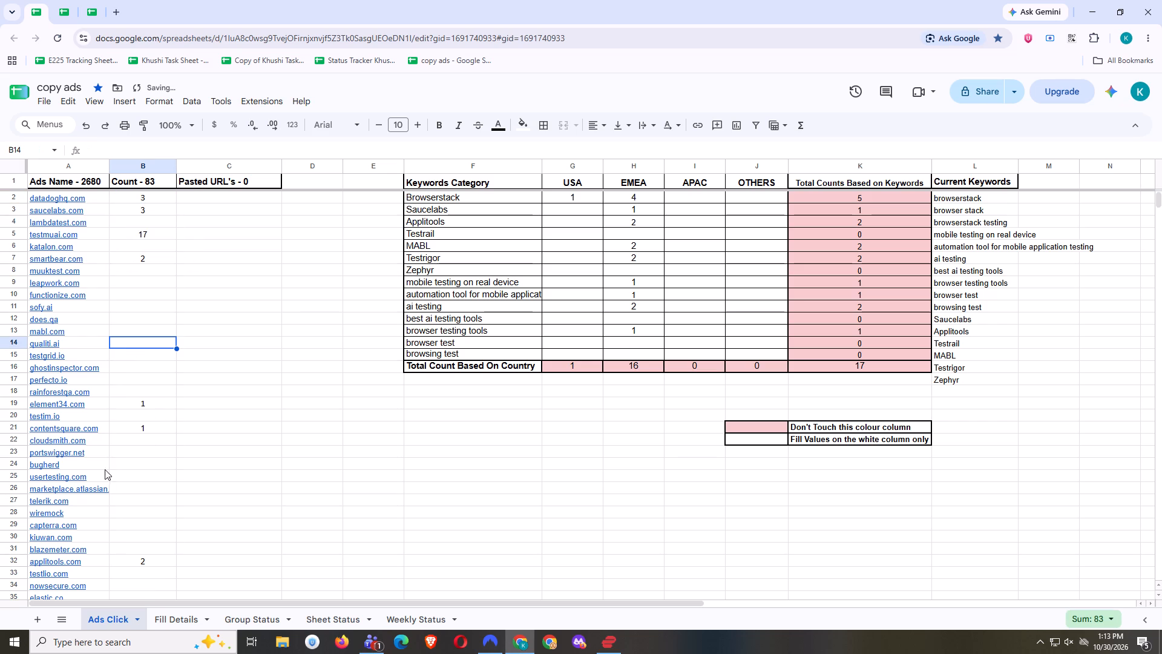
Go to the end of the "copy ads" company list, and in Sheet9 copy the company names from argent.swmansion.com through bondaracademy.
{"action": "left_click_drag", "start_coordinate": [1160, 199], "coordinate": [1154, 653]}
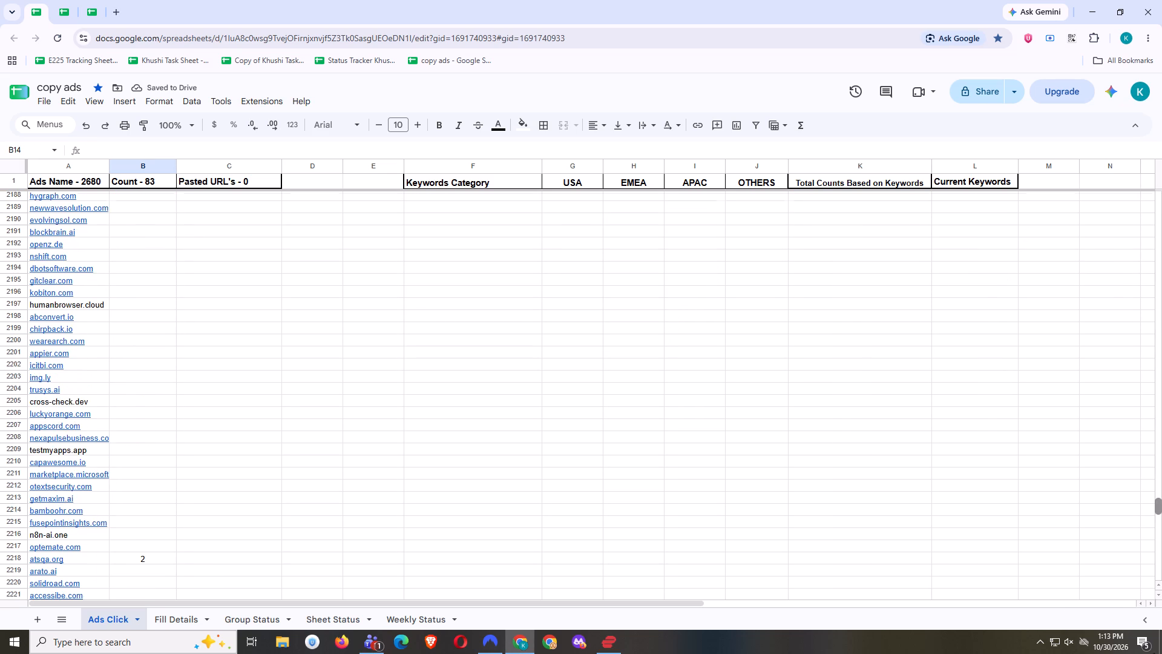
{"action": "left_click_drag", "start_coordinate": [1154, 653], "coordinate": [1139, 647]}
{"action": "scroll", "coordinate": [47, 529], "scroll_direction": "down", "scroll_amount": 3}
{"action": "left_click", "coordinate": [99, 6]}
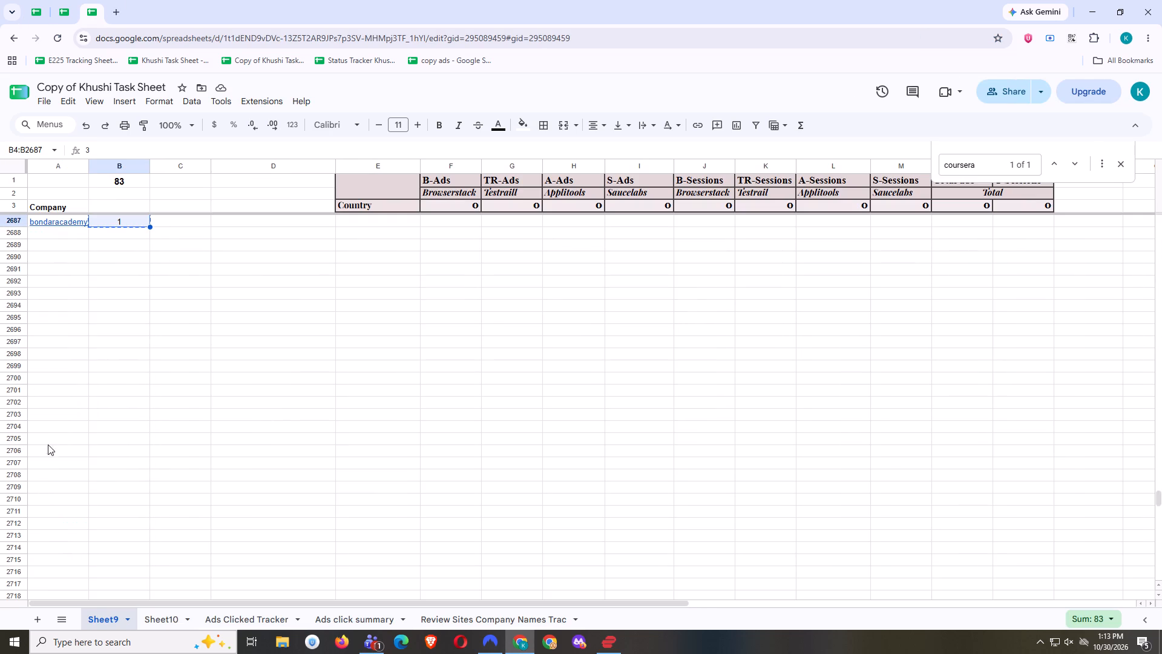
{"action": "left_click", "coordinate": [50, 429]}
{"action": "scroll", "coordinate": [50, 426], "scroll_direction": "up", "scroll_amount": 3}
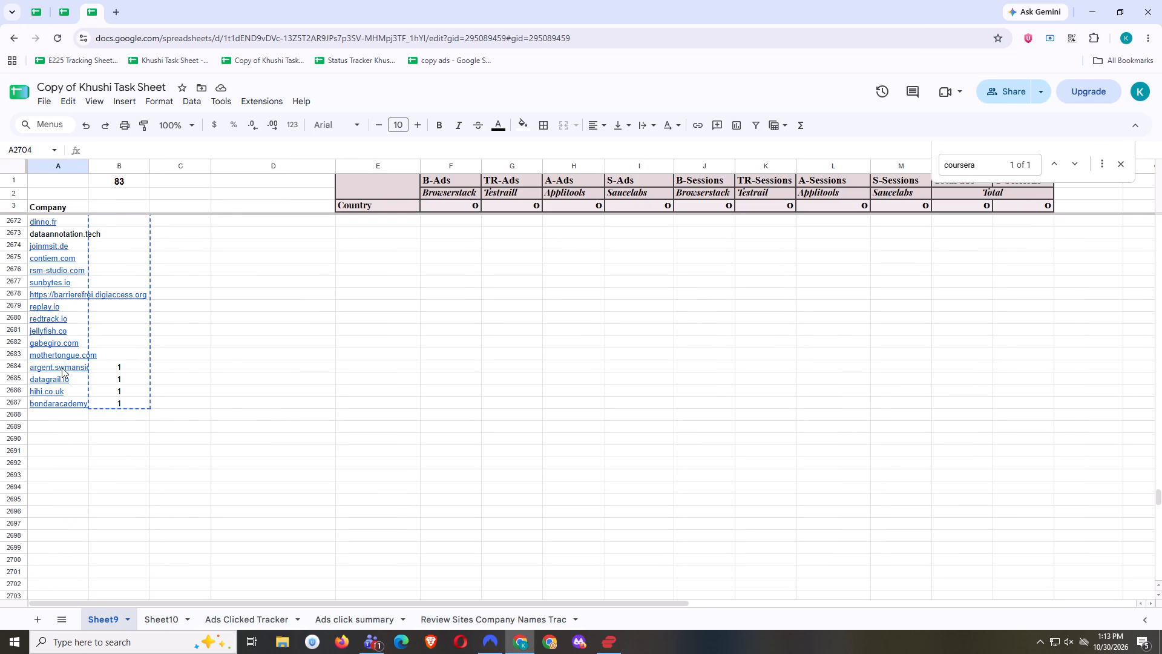
{"action": "left_click_drag", "start_coordinate": [62, 368], "coordinate": [53, 411]}
{"action": "key", "text": "ctrl+c"}
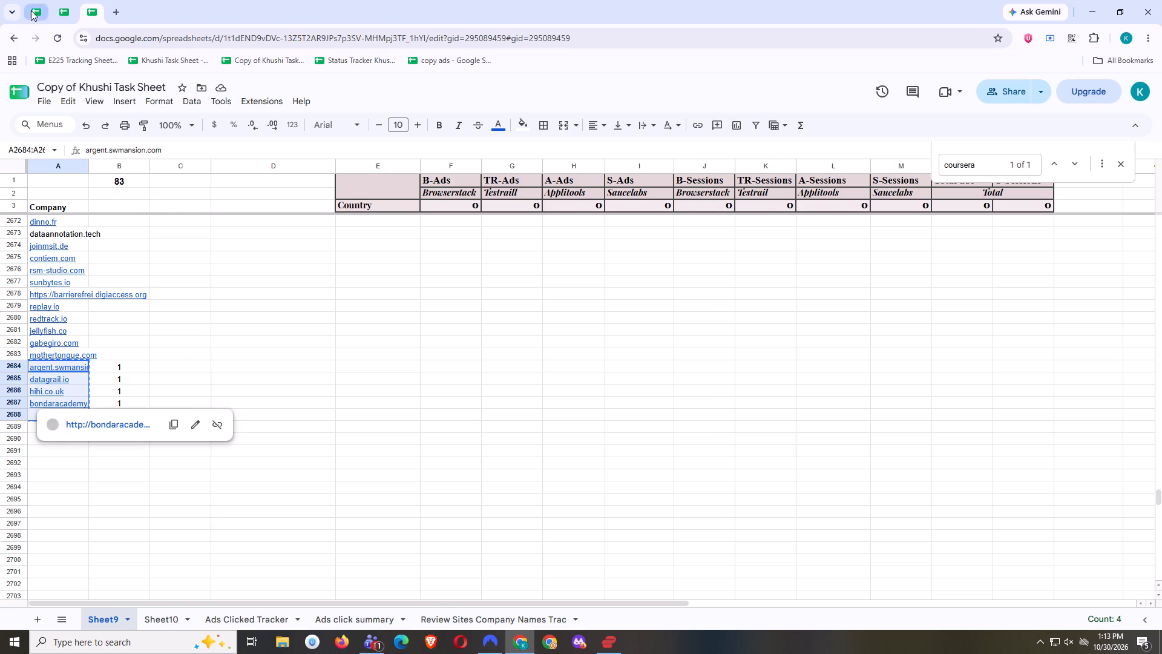
Paste the copied company names at the end of the "copy ads" company list, directly below mothertongue.com.
{"action": "left_click", "coordinate": [31, 10]}
{"action": "left_click", "coordinate": [87, 524]}
{"action": "key", "text": "ctrl+v"}
{"action": "scroll", "coordinate": [212, 519], "scroll_direction": "down", "scroll_amount": 1}
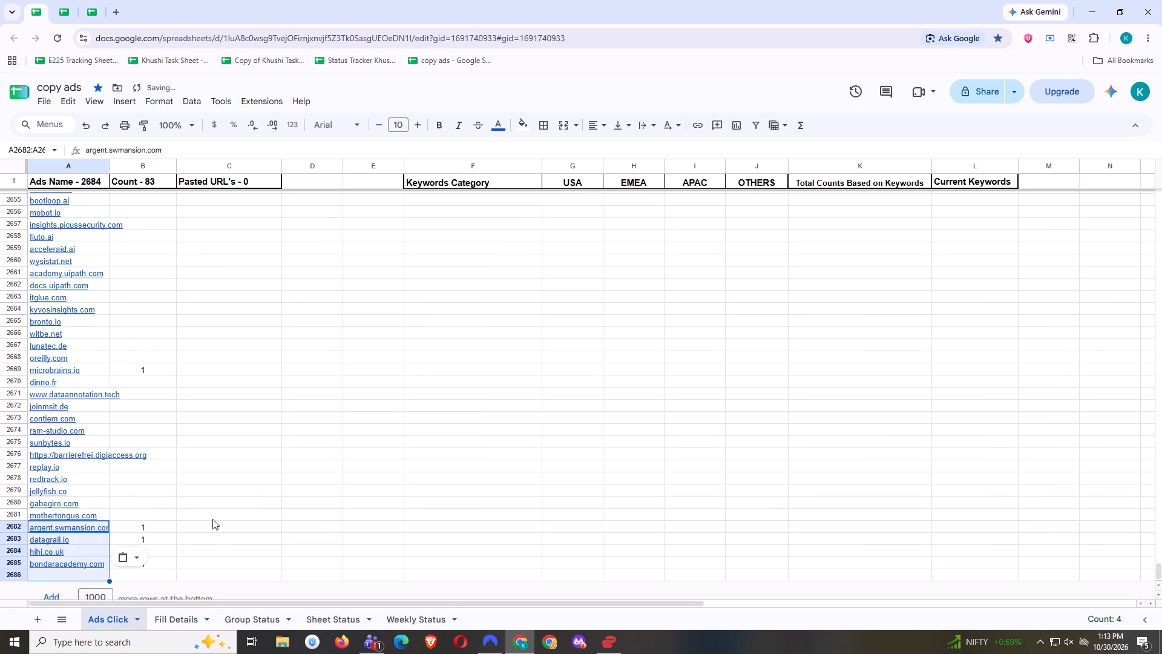
{"action": "scroll", "coordinate": [212, 519], "scroll_direction": "down", "scroll_amount": 2}
{"action": "left_click", "coordinate": [212, 519]}
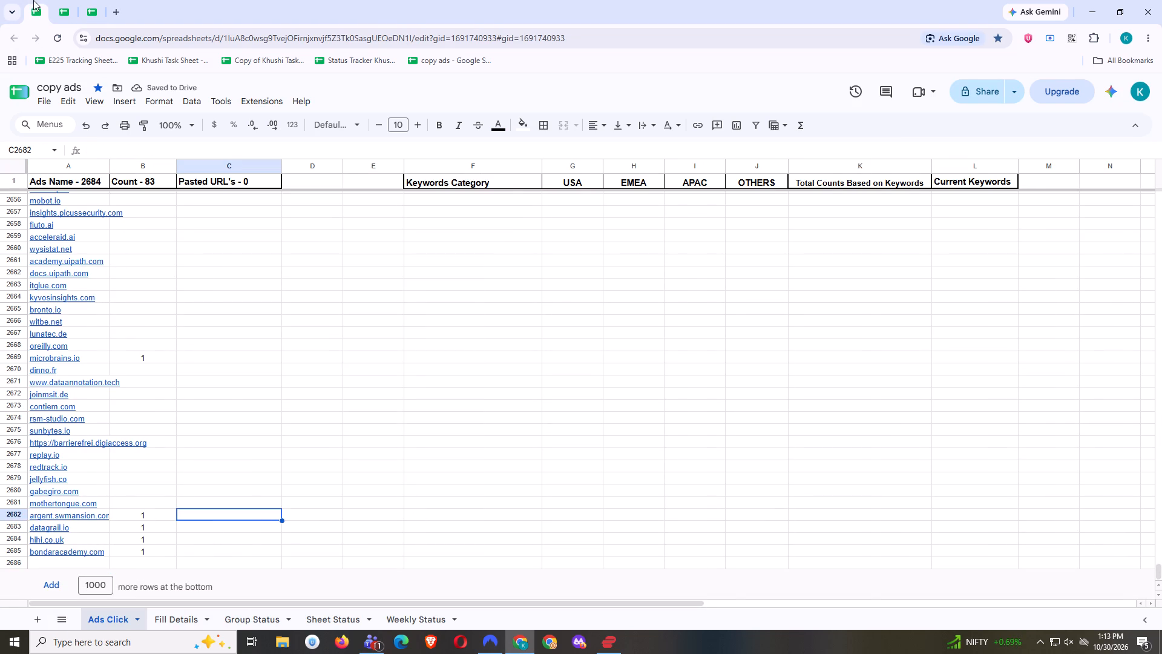
Compare the automatic totals in the Fill Details sheet of "copy ads" with the company counts in Sheet9.
{"action": "left_click", "coordinate": [81, 7]}
{"action": "left_click", "coordinate": [195, 338]}
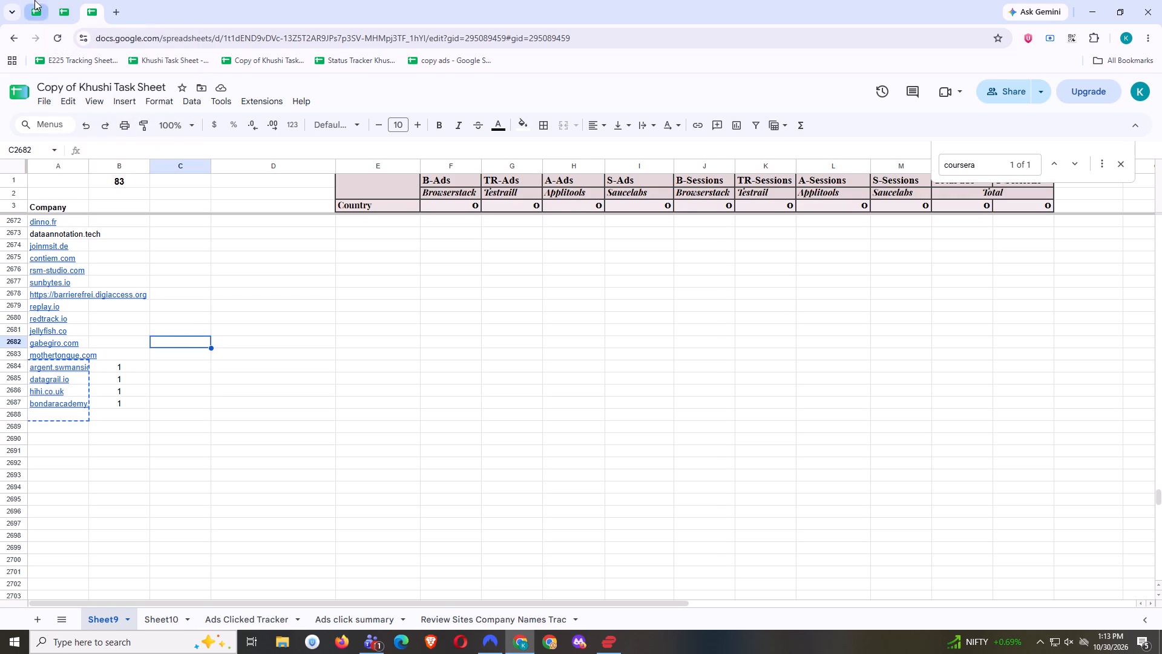
{"action": "left_click", "coordinate": [41, 16]}
{"action": "left_click", "coordinate": [178, 623]}
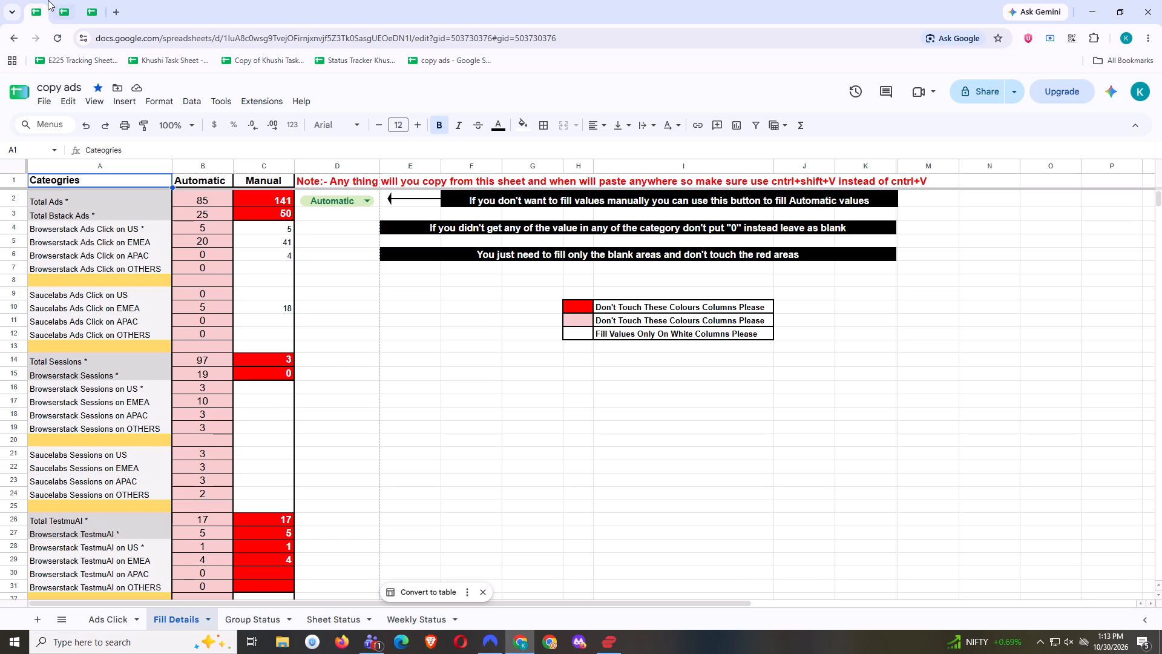
{"action": "left_click", "coordinate": [82, 12]}
{"action": "left_click", "coordinate": [196, 465]}
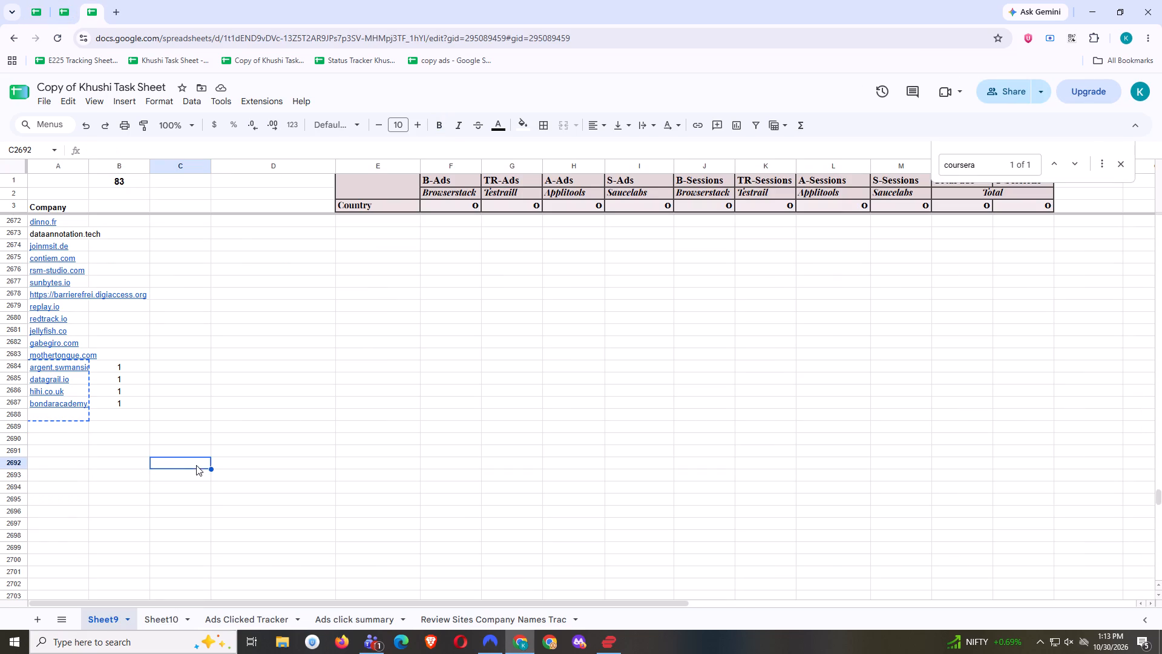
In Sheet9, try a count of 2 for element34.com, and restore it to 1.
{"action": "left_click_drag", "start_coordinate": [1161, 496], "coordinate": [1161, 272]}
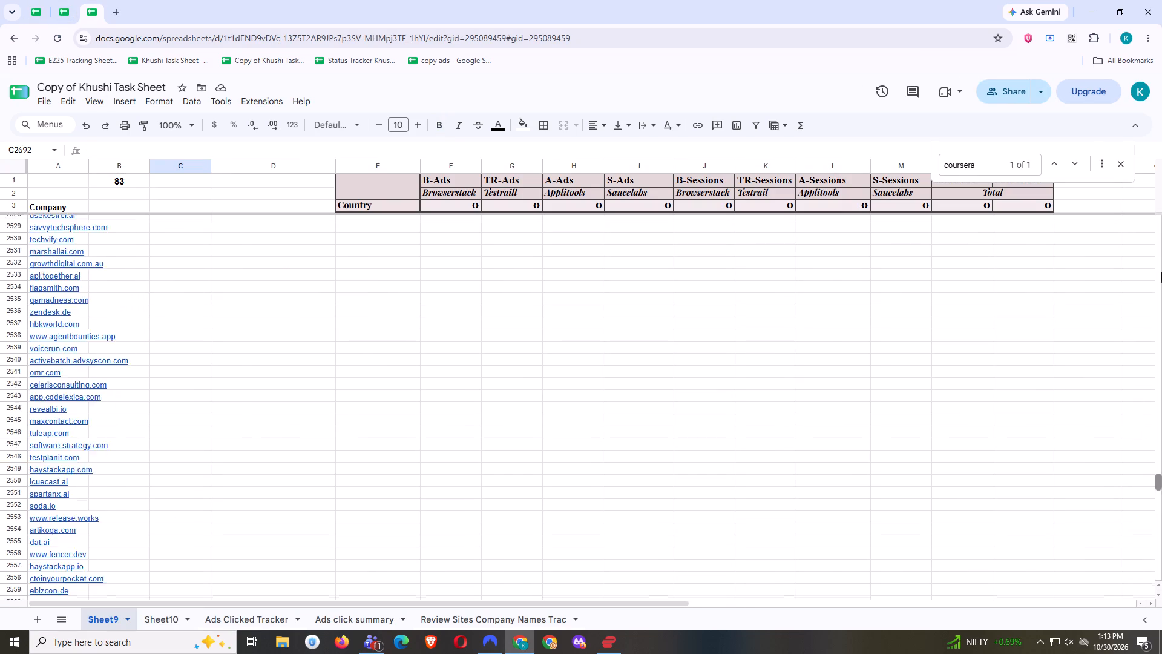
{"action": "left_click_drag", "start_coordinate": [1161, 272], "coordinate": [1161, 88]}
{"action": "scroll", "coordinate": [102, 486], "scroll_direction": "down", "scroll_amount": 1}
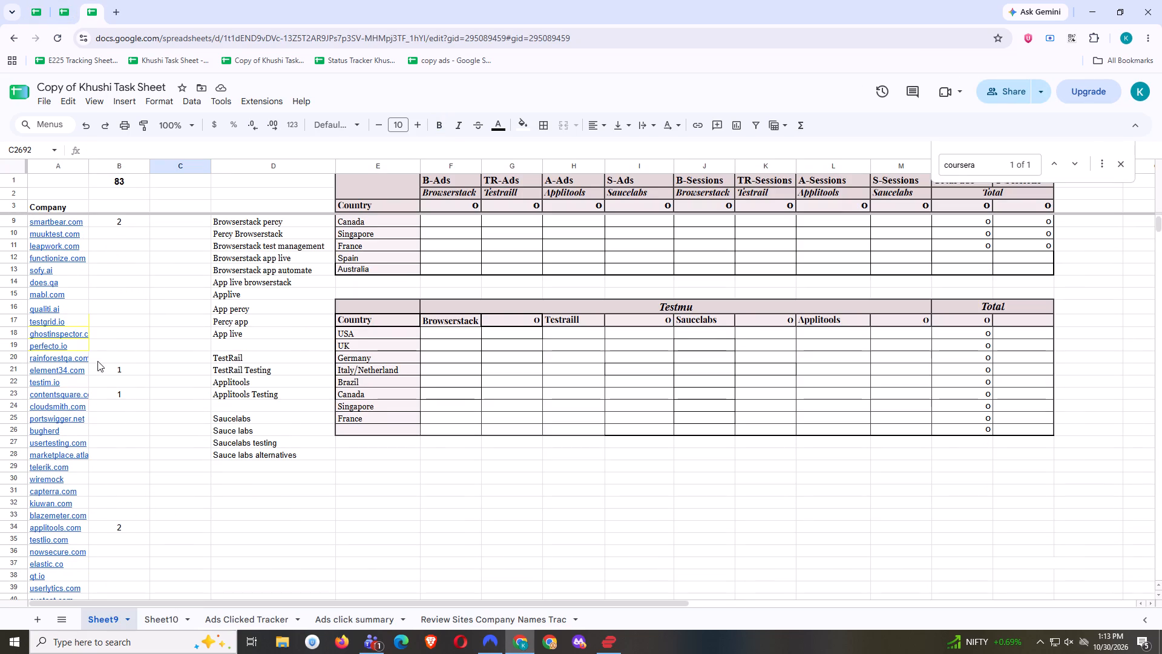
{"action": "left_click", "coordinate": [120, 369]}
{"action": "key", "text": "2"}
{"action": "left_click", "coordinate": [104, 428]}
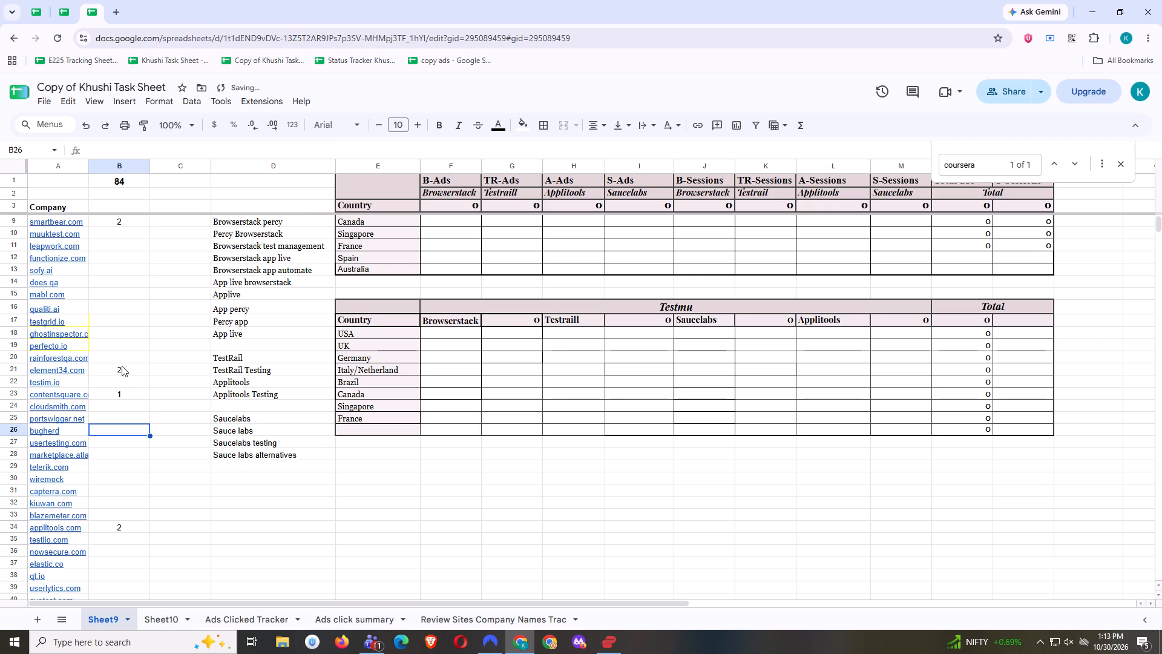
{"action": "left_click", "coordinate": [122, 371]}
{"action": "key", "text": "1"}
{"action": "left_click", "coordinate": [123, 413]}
In Sheet9, enter a count of 1 for both jetbrains.com and circleci.com.
{"action": "scroll", "coordinate": [156, 540], "scroll_direction": "down", "scroll_amount": 10}
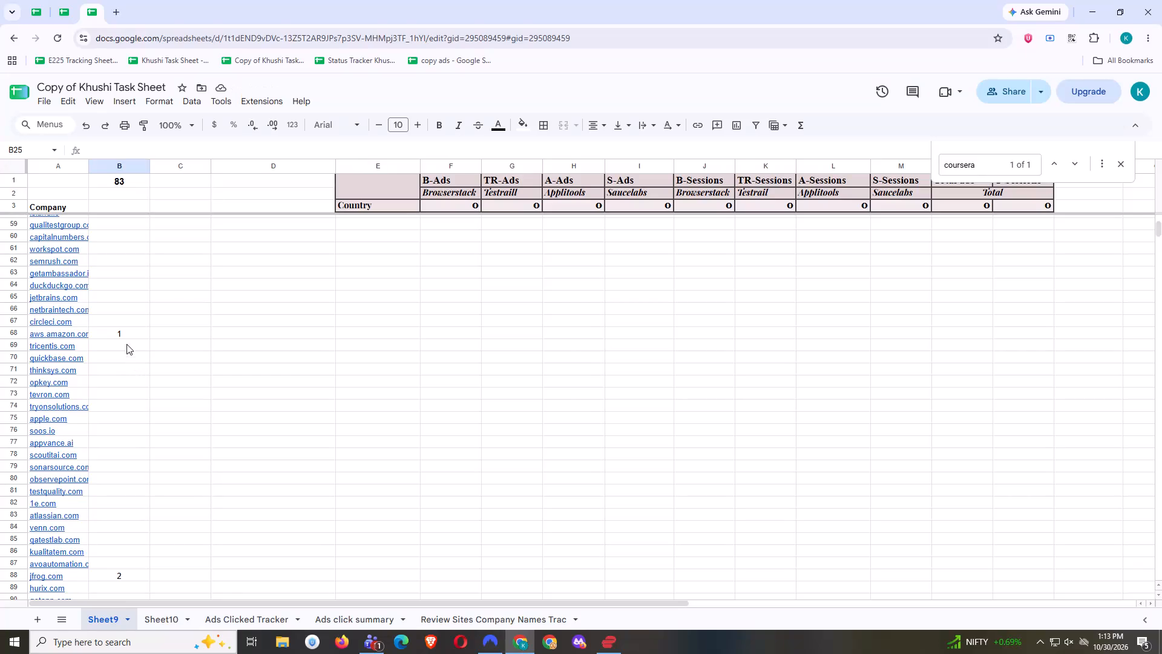
{"action": "left_click", "coordinate": [122, 300]}
{"action": "key", "text": "1"}
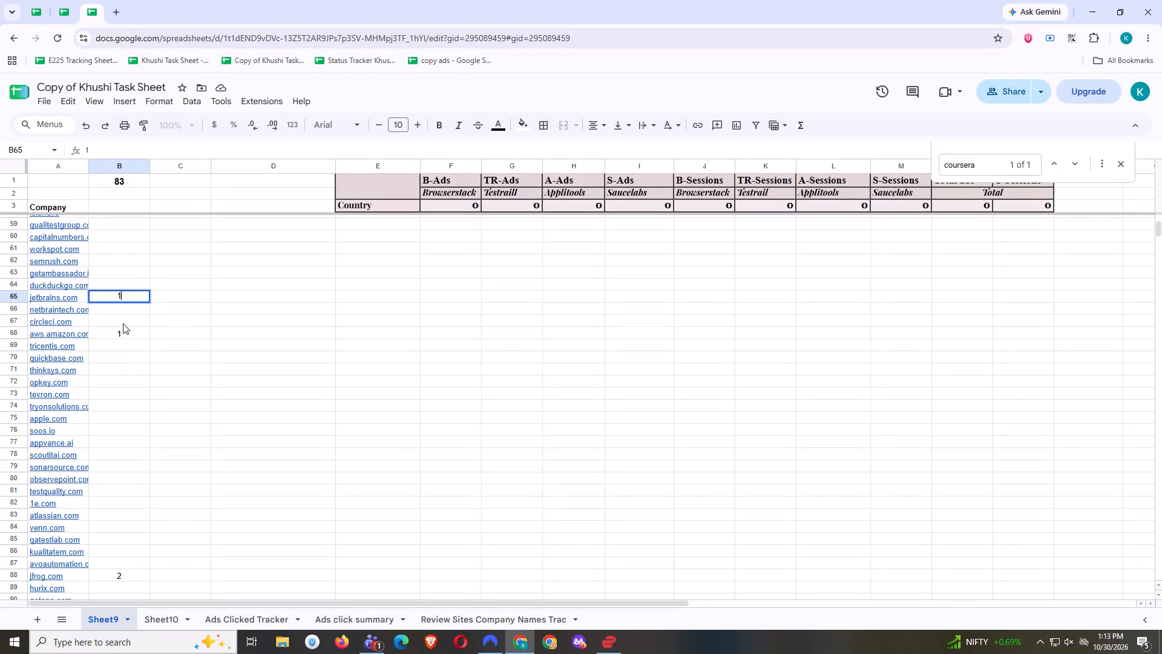
{"action": "left_click", "coordinate": [123, 323]}
{"action": "key", "text": "1"}
{"action": "left_click", "coordinate": [139, 351]}
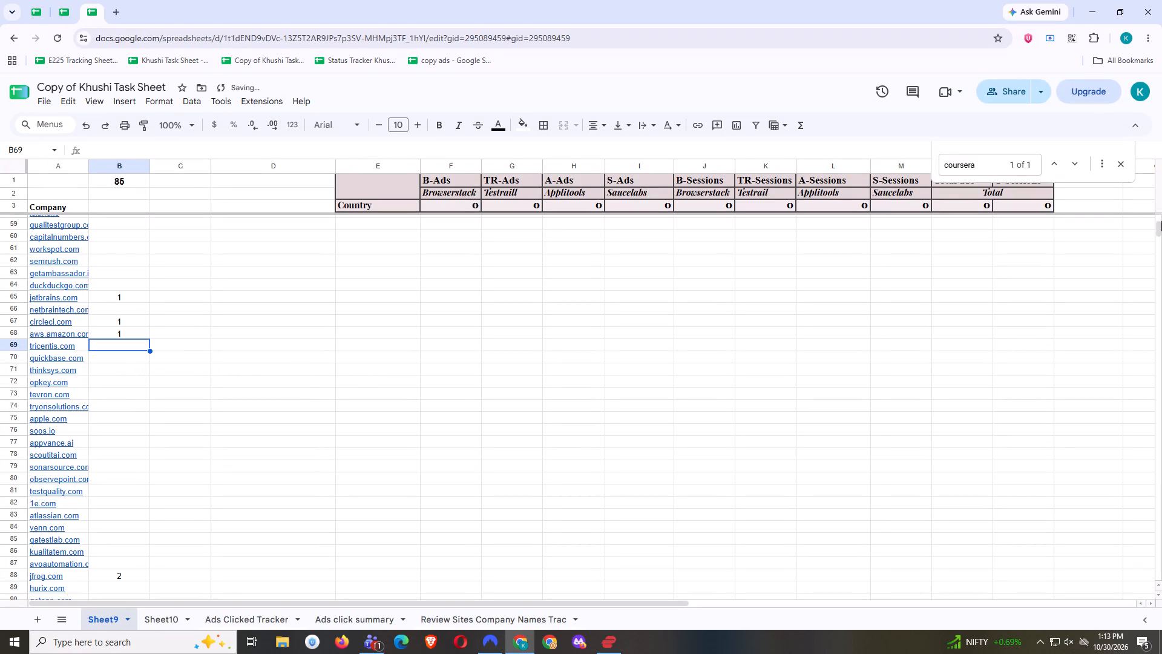
Copy the entire company count column in Sheet9, from datadoghq.com down to the bondaracademy row.
{"action": "left_click_drag", "start_coordinate": [1161, 226], "coordinate": [1161, 165]}
{"action": "left_click", "coordinate": [140, 225]}
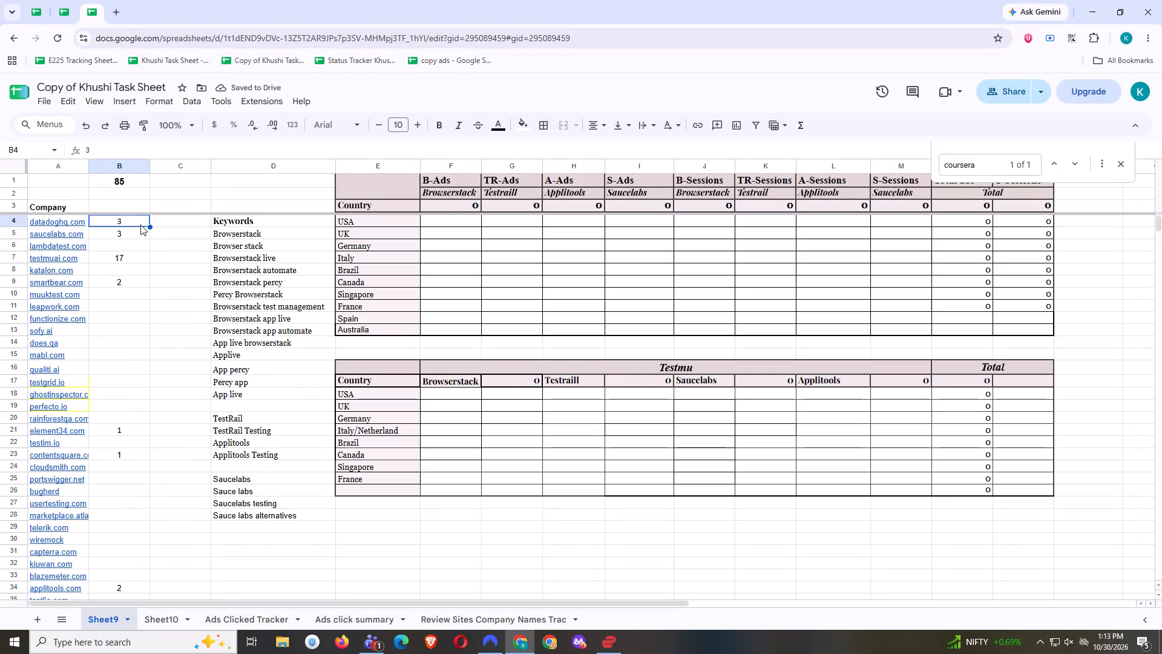
{"action": "key", "text": "ctrl+shift+Down"}
{"action": "key", "text": "ctrl+shift+Down"}
{"action": "key", "text": "ctrl+shift+Down"}
{"action": "key", "text": "ctrl+shift+Down"}
{"action": "key", "text": "ctrl+shift+Down"}
{"action": "key", "text": "ctrl+shift+Down"}
{"action": "key", "text": "ctrl+shift+Down"}
{"action": "key", "text": "ctrl+shift+Down"}
{"action": "key", "text": "ctrl+shift+Down"}
{"action": "key", "text": "ctrl+shift+Down"}
{"action": "key", "text": "ctrl+shift+Down"}
{"action": "key", "text": "ctrl+shift+Down"}
{"action": "key", "text": "ctrl+shift+Down"}
{"action": "key", "text": "ctrl+shift+Down"}
{"action": "key", "text": "ctrl+shift+Down"}
{"action": "key", "text": "ctrl+shift+Down"}
{"action": "key", "text": "ctrl+shift+Down"}
{"action": "key", "text": "ctrl+shift+Down"}
{"action": "key", "text": "ctrl+shift+Down"}
{"action": "key", "text": "ctrl+shift+Down"}
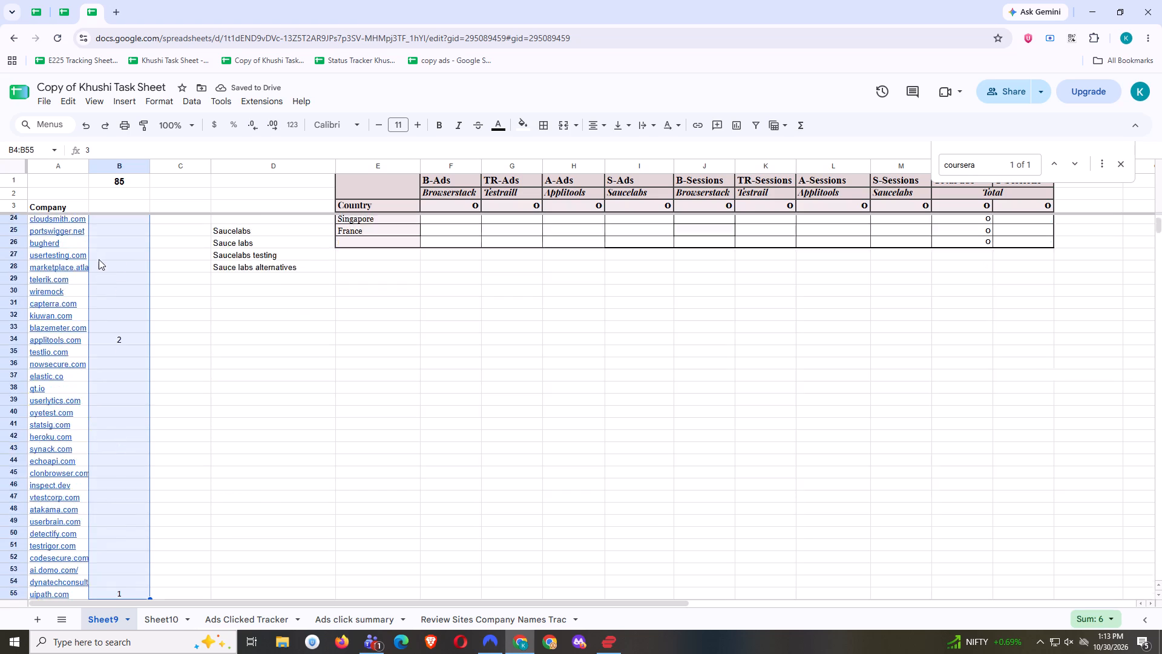
{"action": "key", "text": "ctrl+shift+Up"}
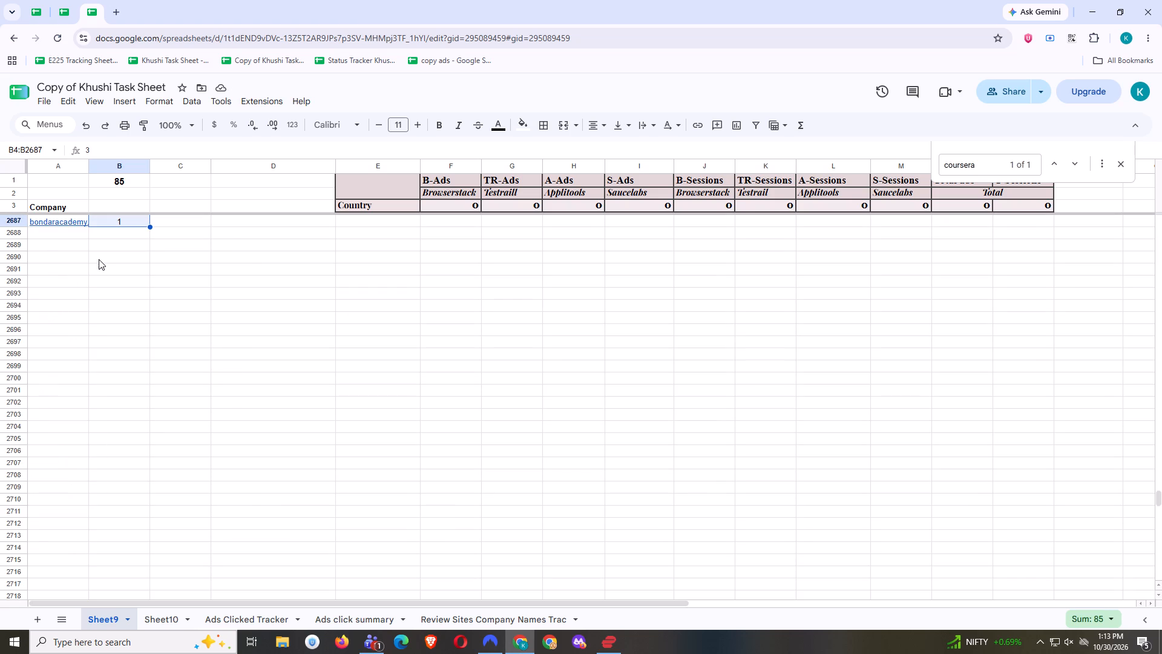
{"action": "key", "text": "ctrl+c"}
Paste the copied counts over the Count column of the Ads Click sheet in "copy ads", starting at the datadoghq.com row.
{"action": "left_click", "coordinate": [40, 11]}
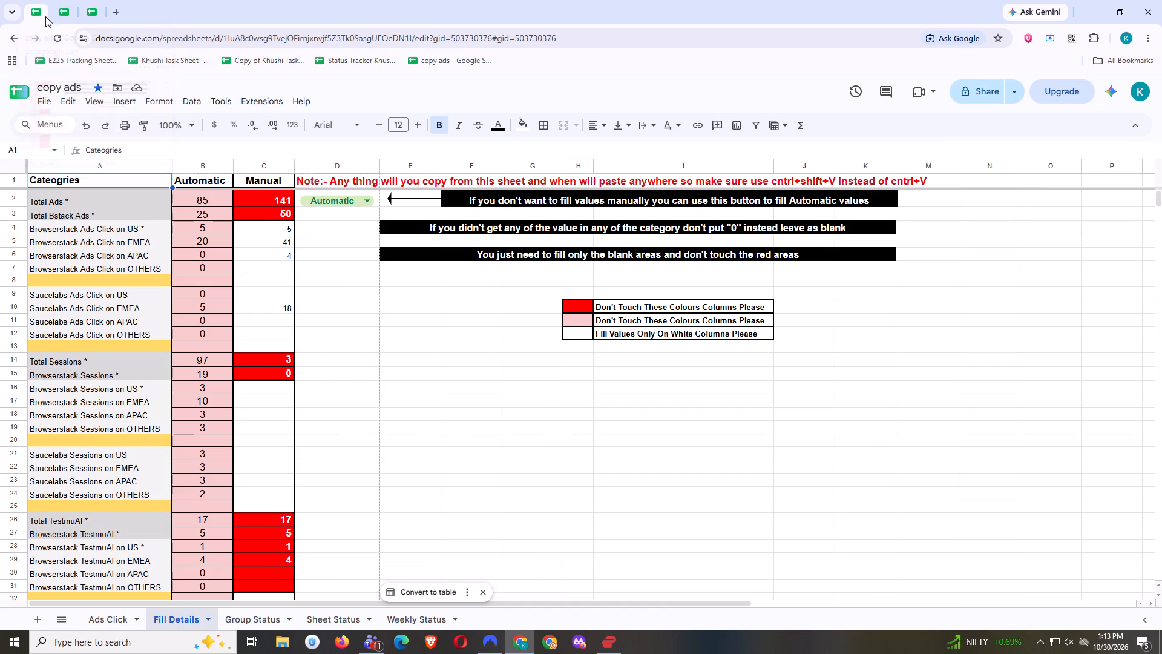
{"action": "left_click", "coordinate": [133, 609]}
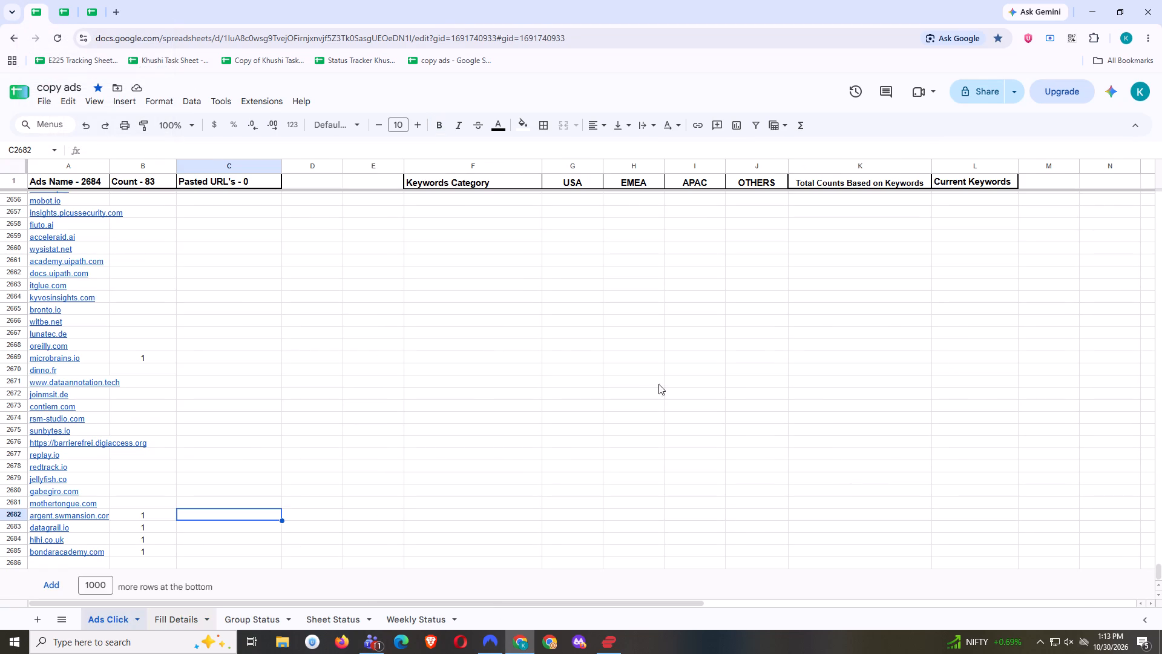
{"action": "left_click_drag", "start_coordinate": [1161, 567], "coordinate": [1161, 212]}
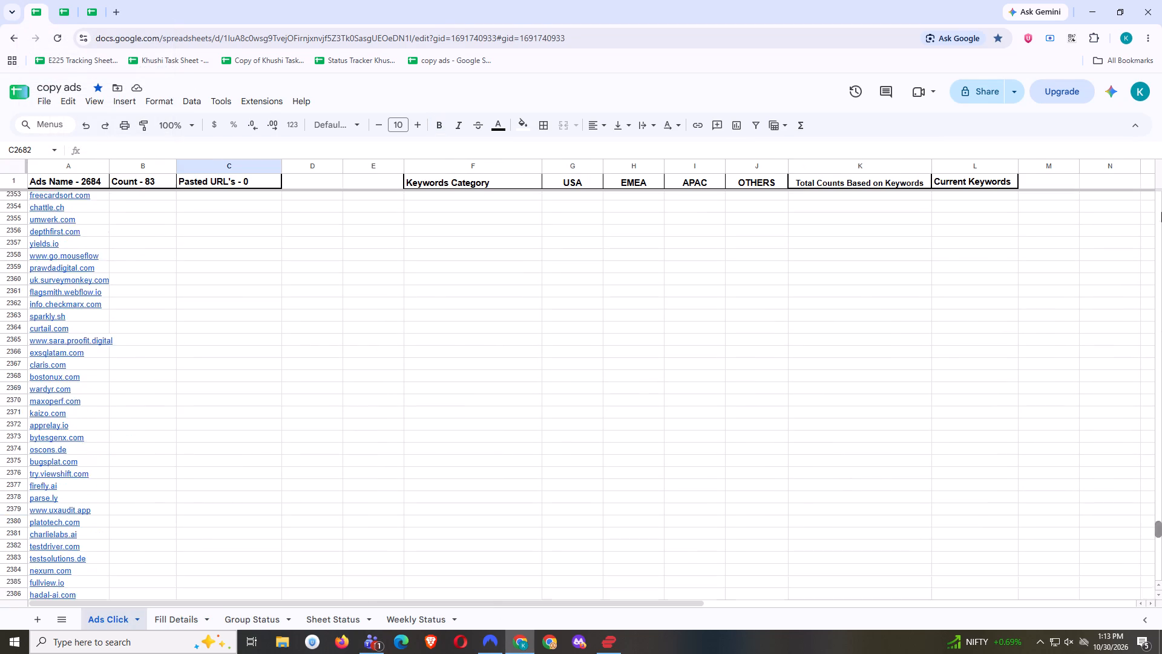
{"action": "left_click_drag", "start_coordinate": [1161, 212], "coordinate": [1161, 83]}
{"action": "left_click", "coordinate": [137, 202]}
{"action": "key", "text": "ctrl+v"}
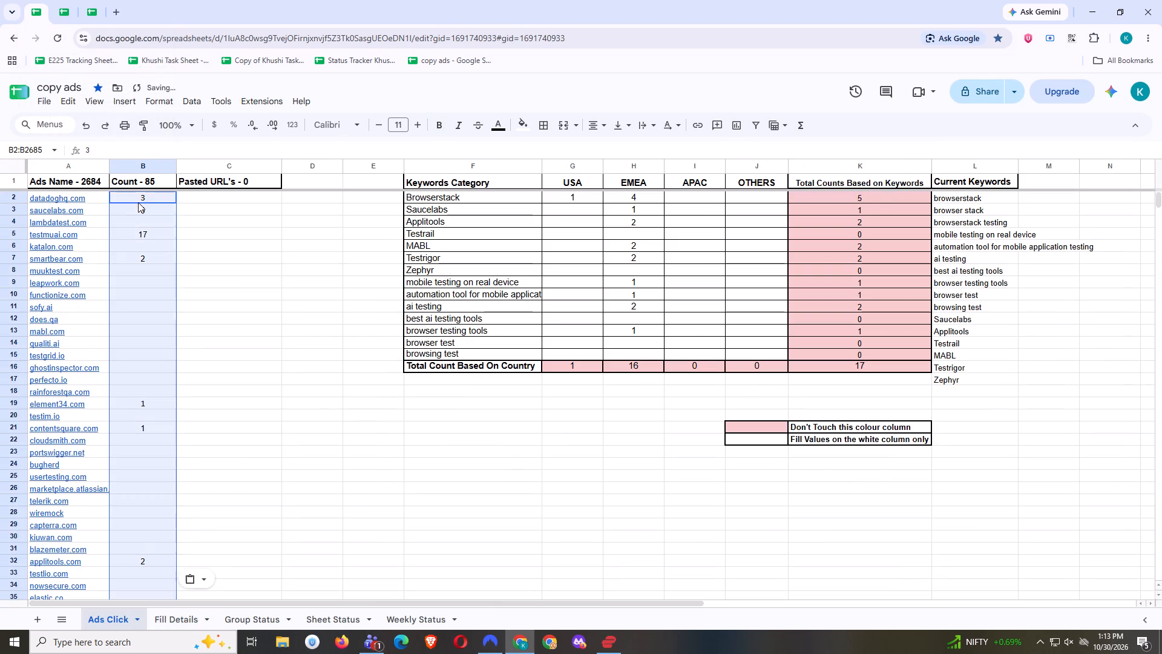
{"action": "left_click", "coordinate": [214, 199]}
Check the totals in the Fill Details sheet and go to the Group Status sheet.
{"action": "left_click", "coordinate": [177, 612]}
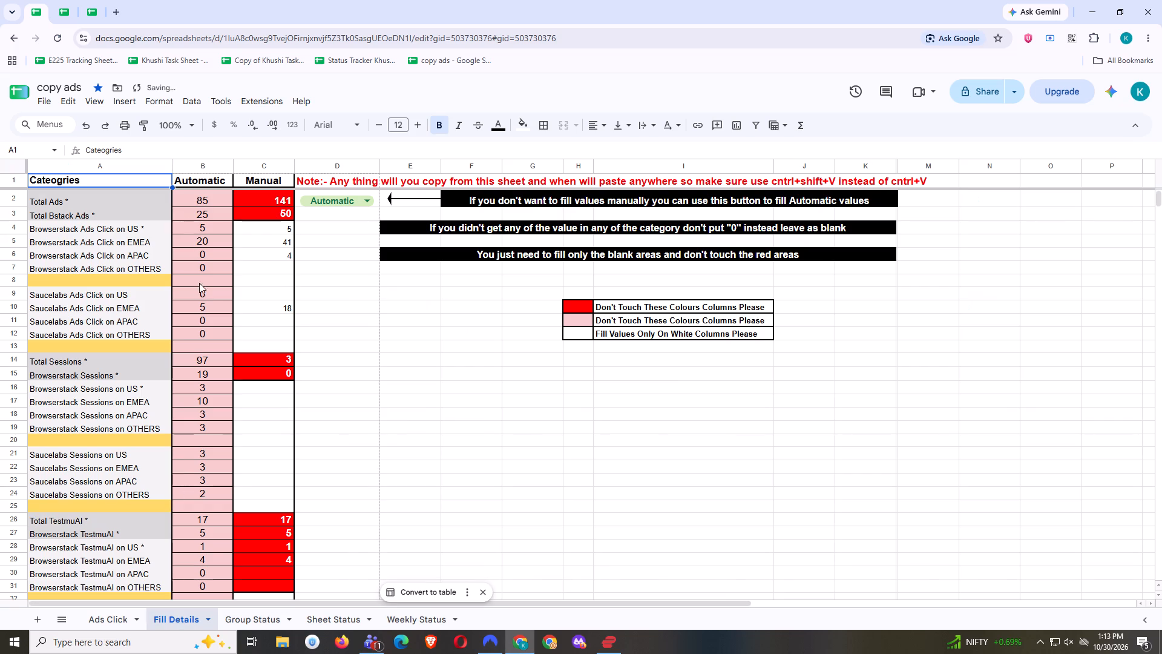
{"action": "left_click", "coordinate": [275, 613]}
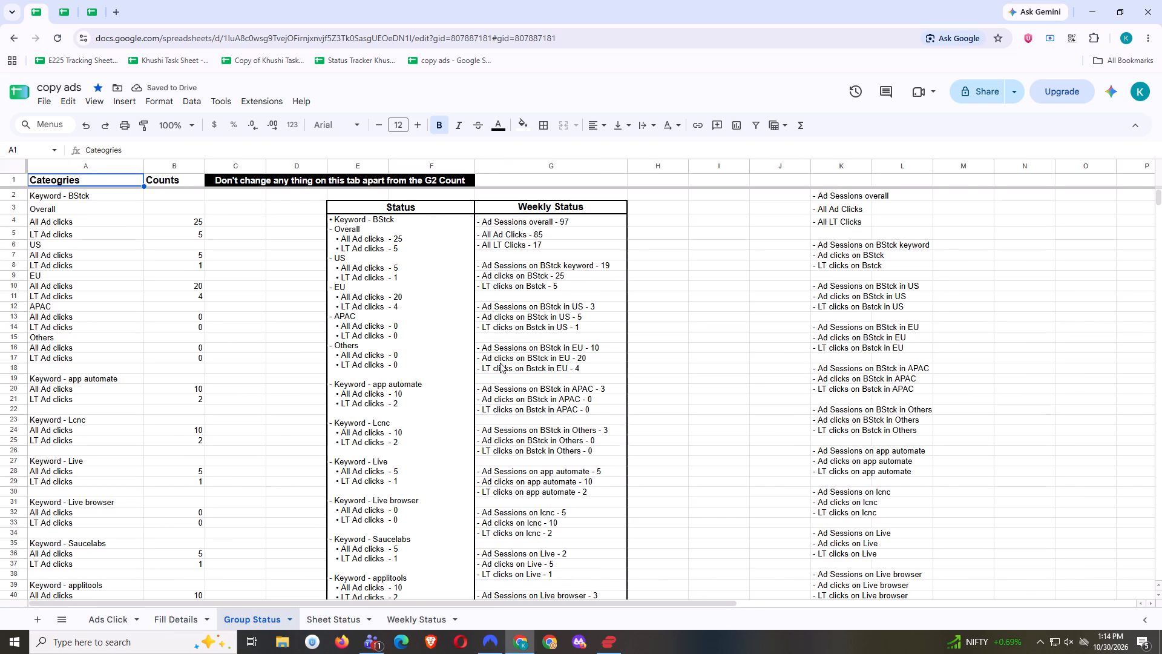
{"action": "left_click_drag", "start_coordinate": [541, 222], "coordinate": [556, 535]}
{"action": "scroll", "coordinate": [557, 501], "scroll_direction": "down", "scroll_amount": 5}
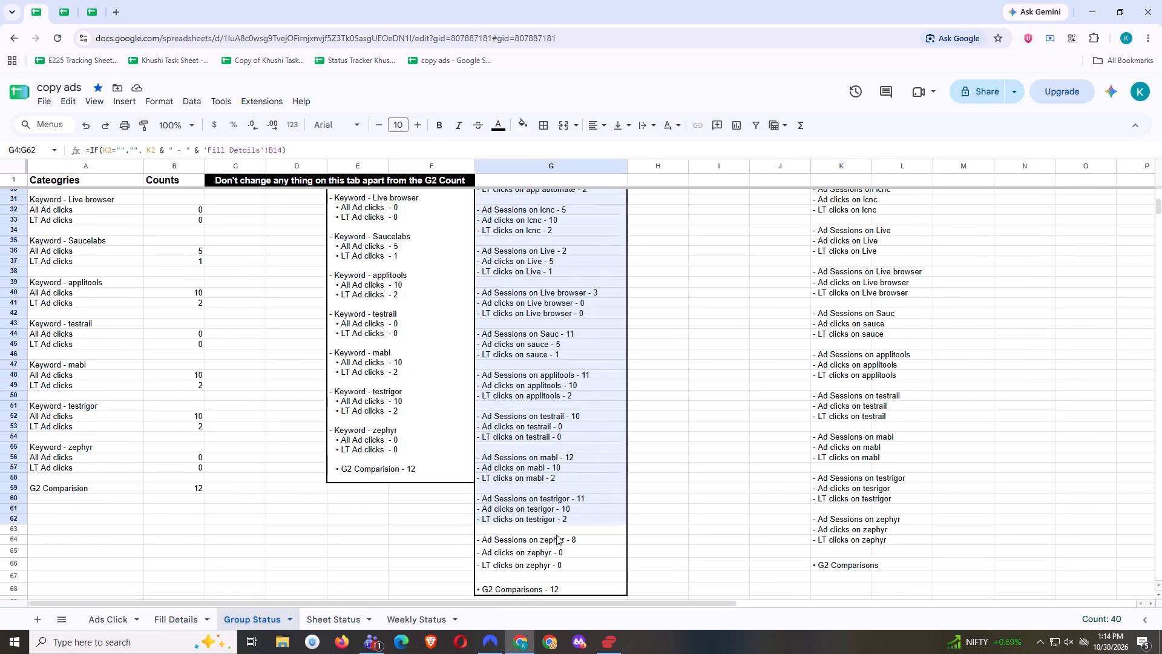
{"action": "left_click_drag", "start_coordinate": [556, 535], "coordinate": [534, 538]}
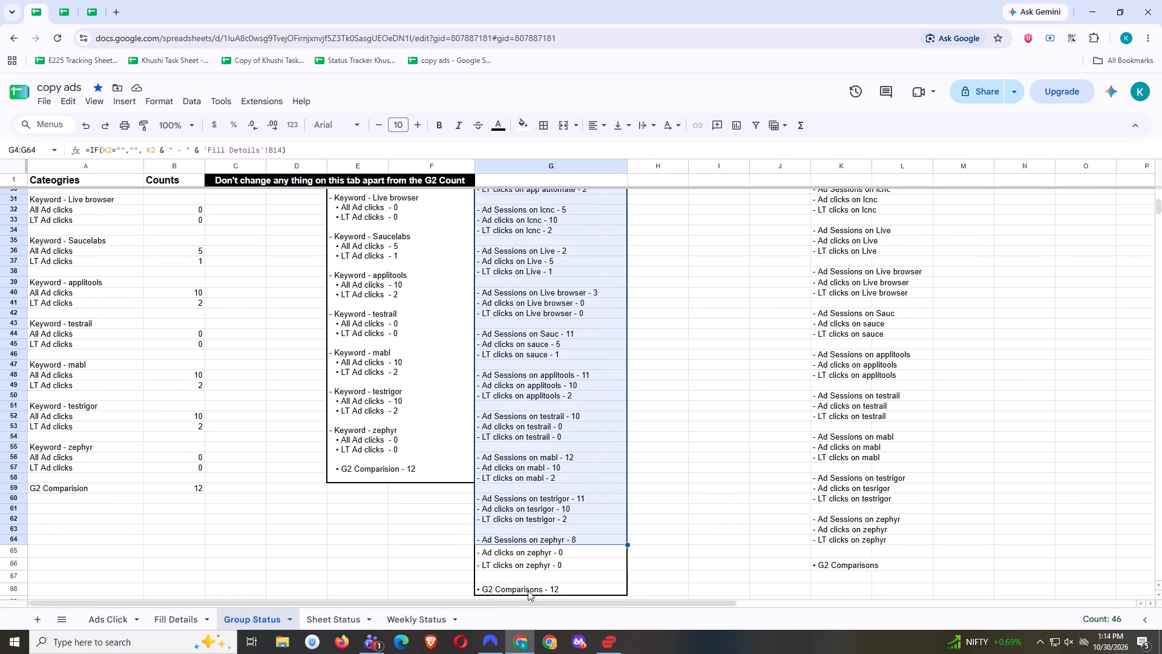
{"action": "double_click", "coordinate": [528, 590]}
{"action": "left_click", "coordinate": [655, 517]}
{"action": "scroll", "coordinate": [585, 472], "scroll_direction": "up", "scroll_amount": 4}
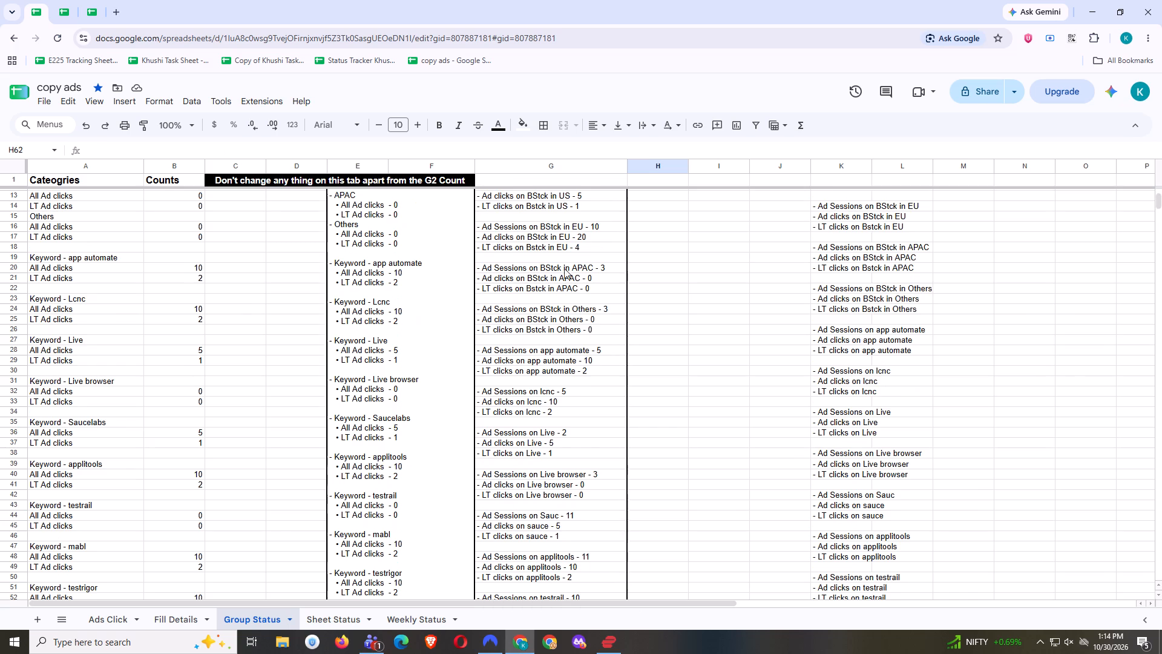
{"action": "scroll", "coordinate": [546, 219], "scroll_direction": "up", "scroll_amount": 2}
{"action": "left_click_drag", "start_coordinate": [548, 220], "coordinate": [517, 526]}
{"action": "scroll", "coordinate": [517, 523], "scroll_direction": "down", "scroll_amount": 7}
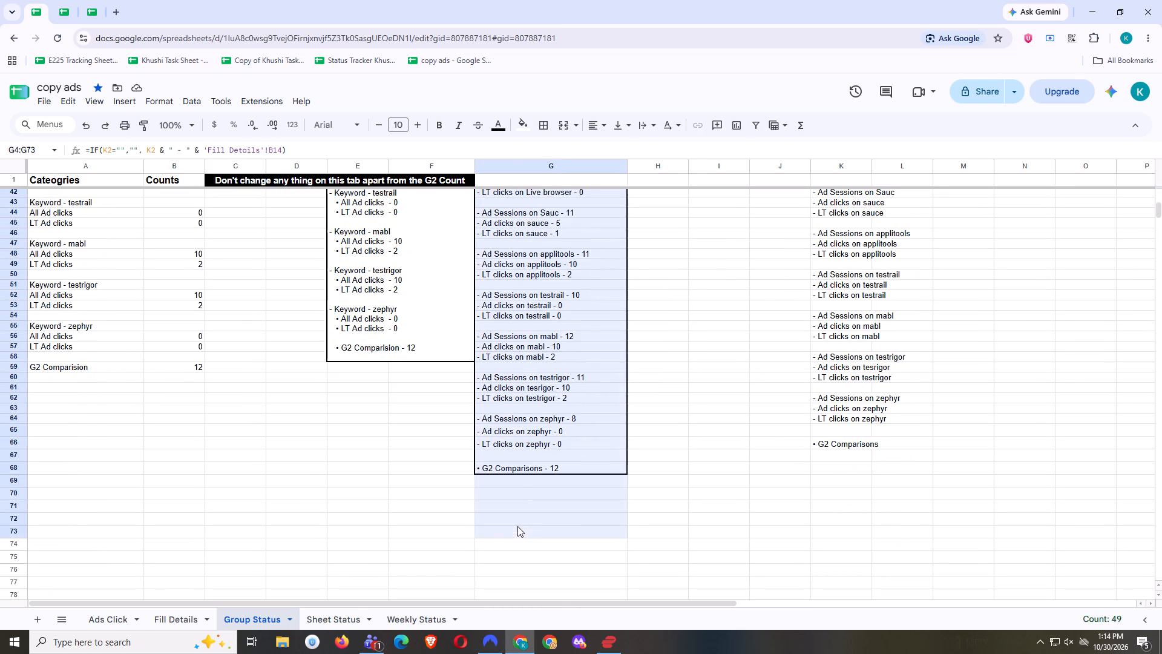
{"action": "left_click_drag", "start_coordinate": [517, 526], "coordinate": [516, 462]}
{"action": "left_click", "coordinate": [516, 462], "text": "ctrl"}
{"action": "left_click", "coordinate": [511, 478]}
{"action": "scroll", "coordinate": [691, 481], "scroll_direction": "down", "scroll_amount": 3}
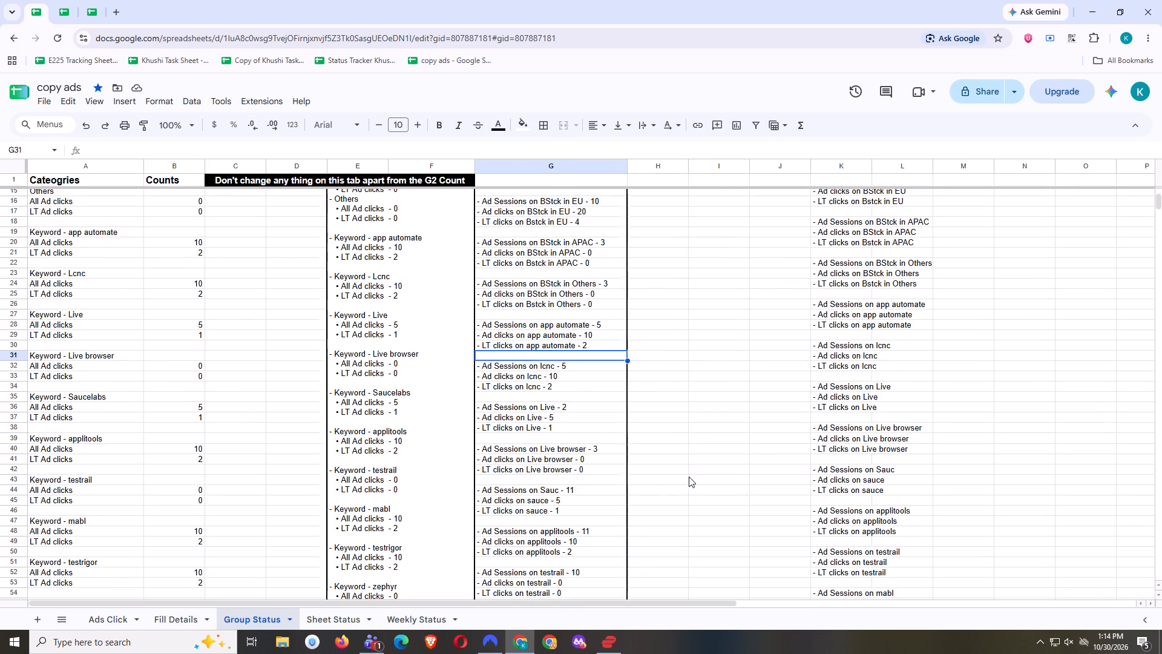
Copy the whole Weekly Status list in Group Status, from Ad Sessions overall through G2 Comparisons.
{"action": "scroll", "coordinate": [689, 477], "scroll_direction": "up", "scroll_amount": 6}
{"action": "left_click_drag", "start_coordinate": [533, 223], "coordinate": [512, 510]}
{"action": "scroll", "coordinate": [507, 494], "scroll_direction": "down", "scroll_amount": 9}
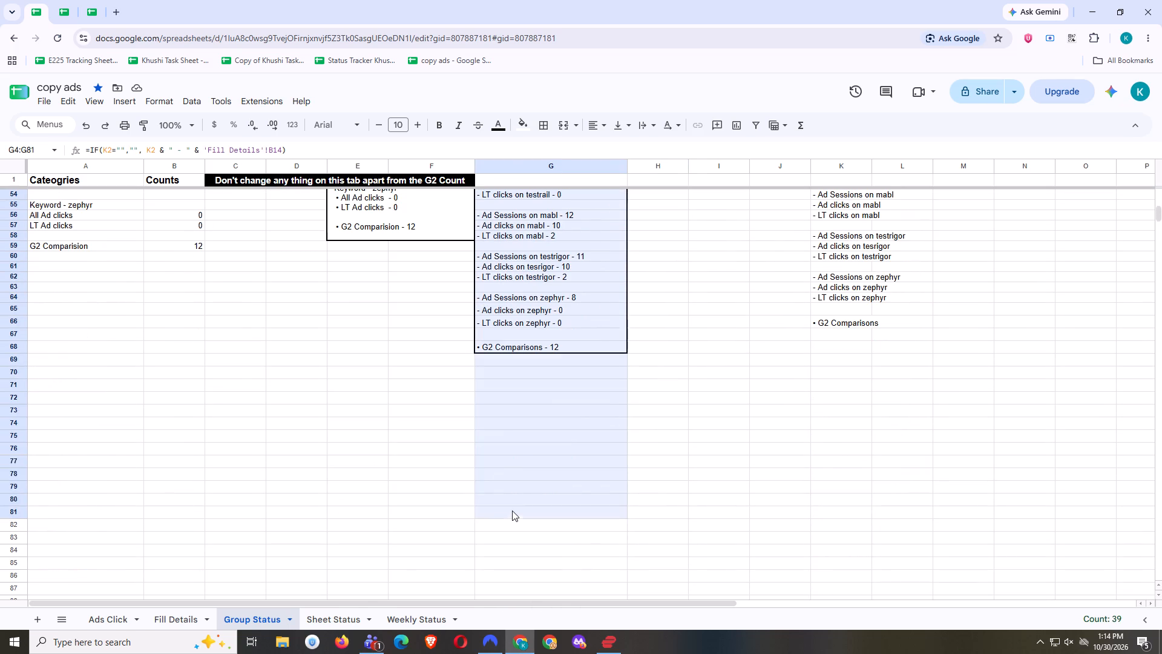
{"action": "left_click_drag", "start_coordinate": [512, 510], "coordinate": [510, 352]}
{"action": "key", "text": "ctrl+c"}
{"action": "left_click", "coordinate": [435, 484]}
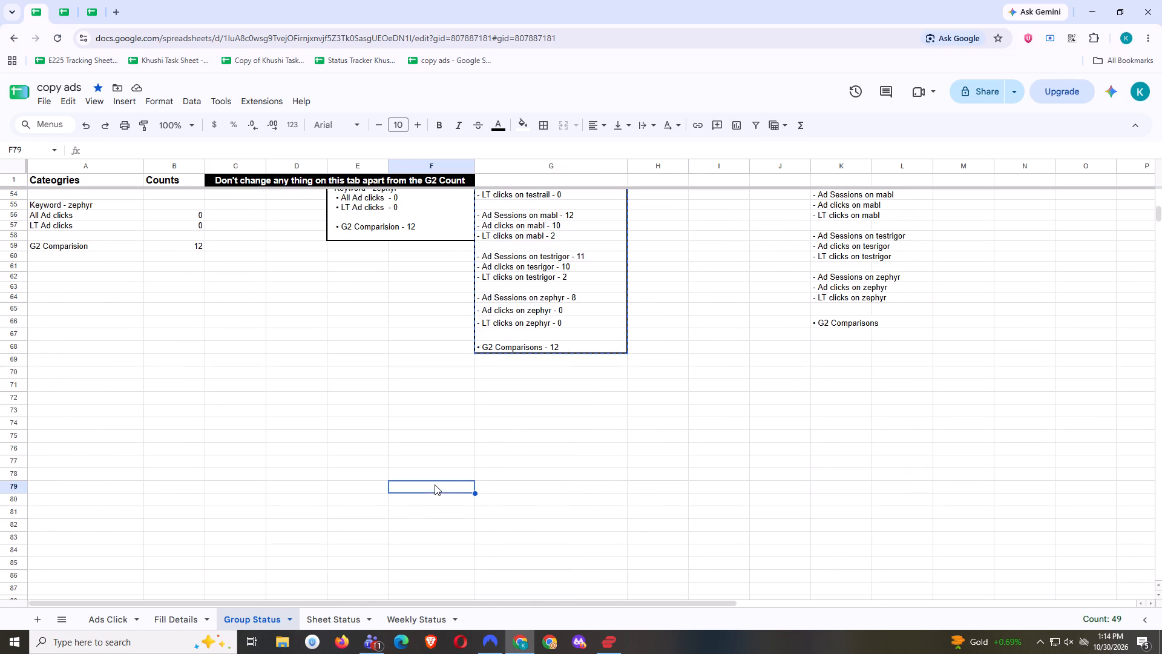
Paste the copied list as values only into the 30-Oct-2026 column of the Weekly Status sheet, starting at row 2.
{"action": "left_click", "coordinate": [393, 619]}
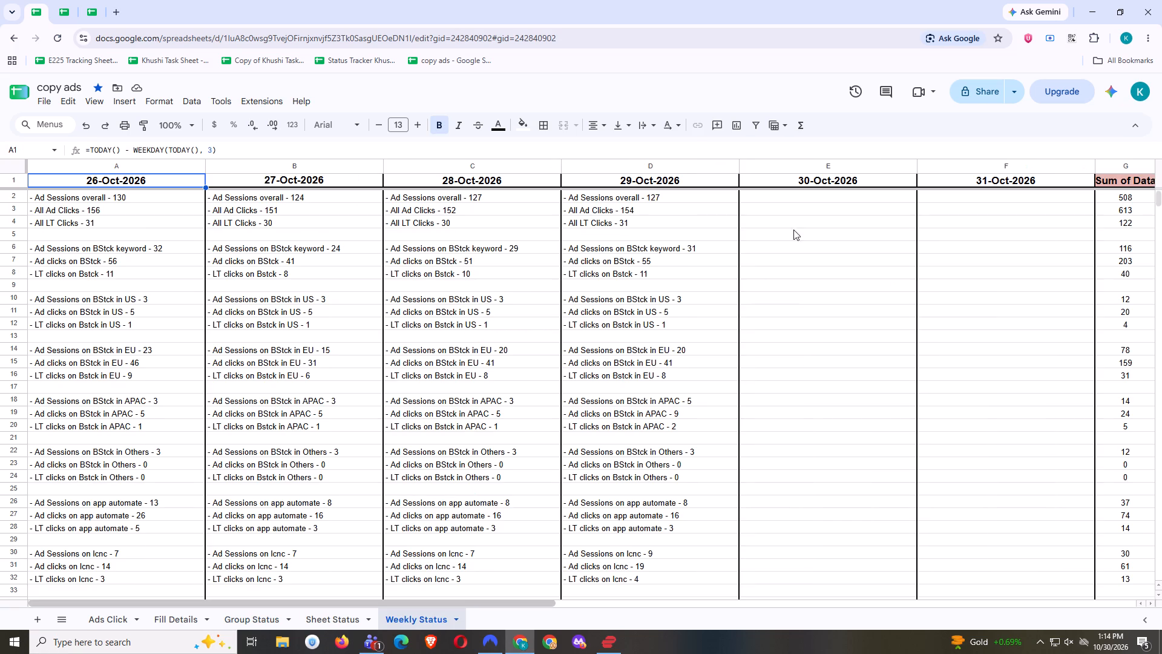
{"action": "left_click", "coordinate": [806, 196]}
{"action": "key", "text": "ctrl+v"}
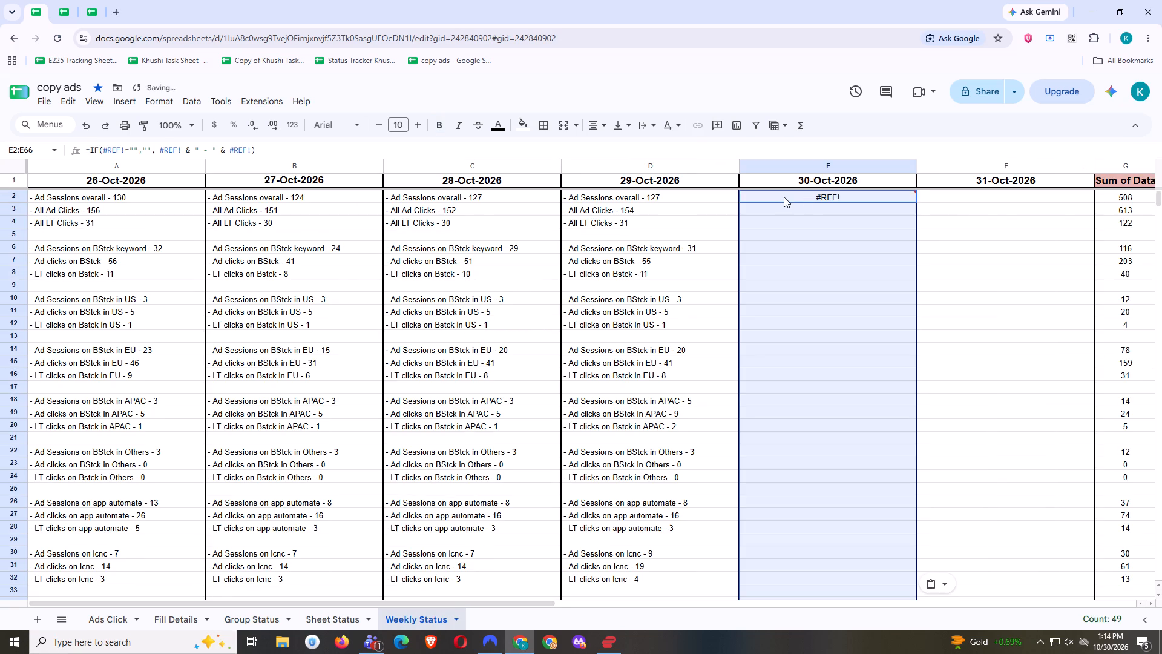
{"action": "key", "text": "ctrl+z"}
{"action": "key", "text": "ctrl+shift+v"}
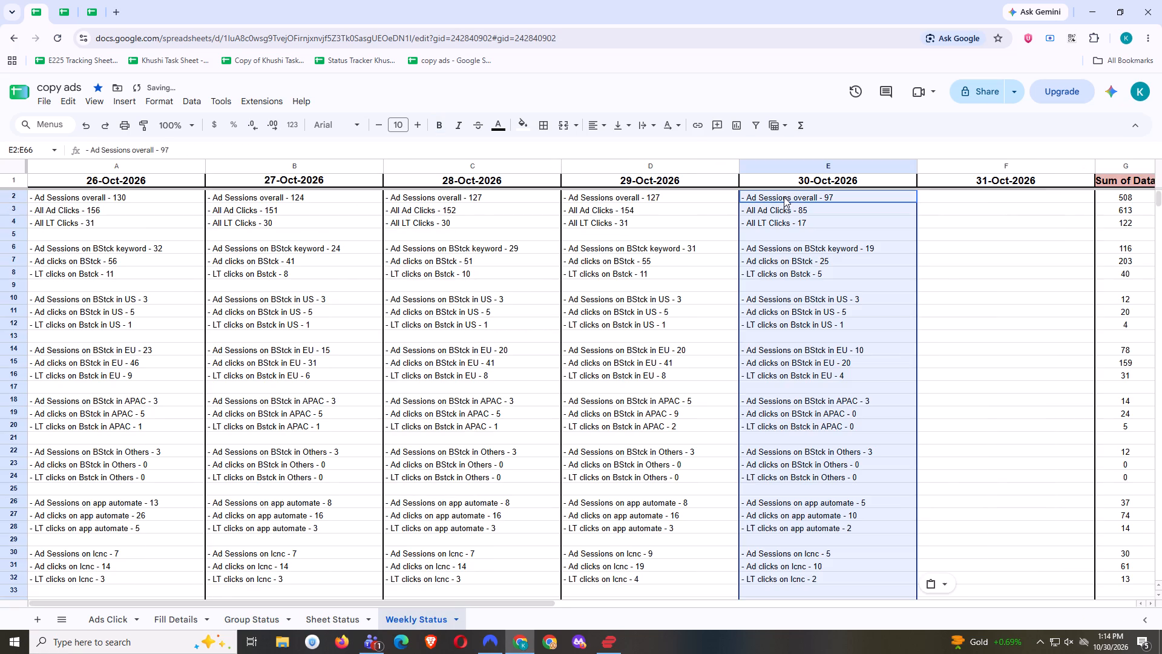
Change the G2 Comparisons number in the 30-Oct-2026 column to 06.
{"action": "scroll", "coordinate": [801, 200], "scroll_direction": "down", "scroll_amount": 4}
{"action": "scroll", "coordinate": [920, 523], "scroll_direction": "down", "scroll_amount": 4}
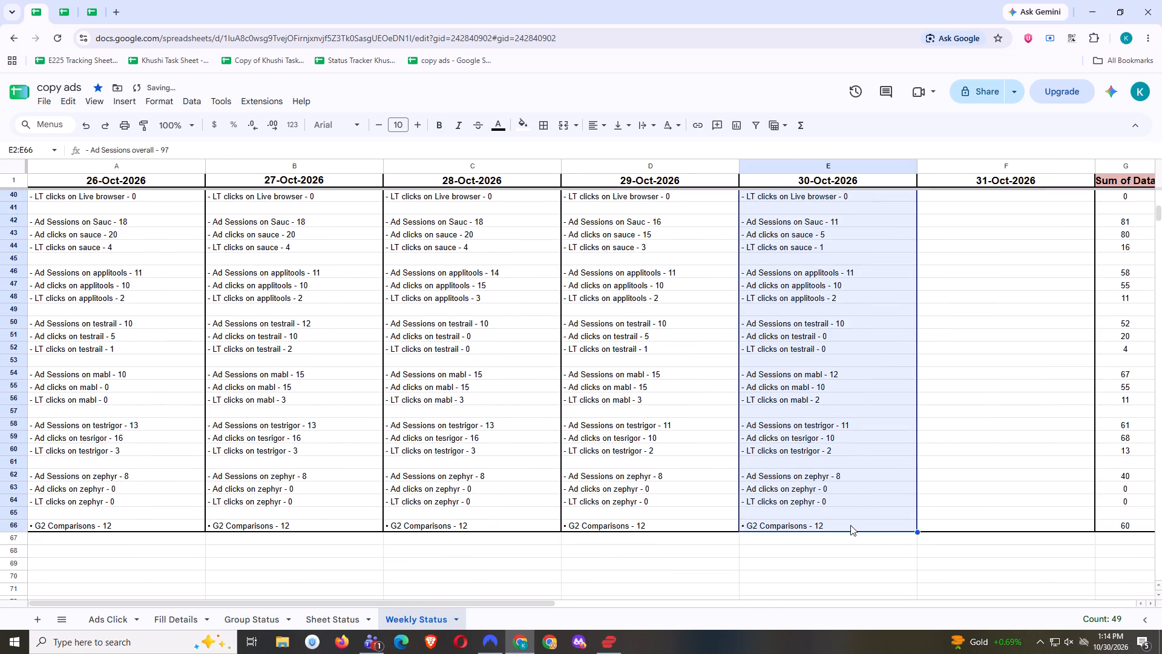
{"action": "double_click", "coordinate": [850, 525]}
{"action": "key", "text": "BackSpace"}
{"action": "key", "text": "BackSpace"}
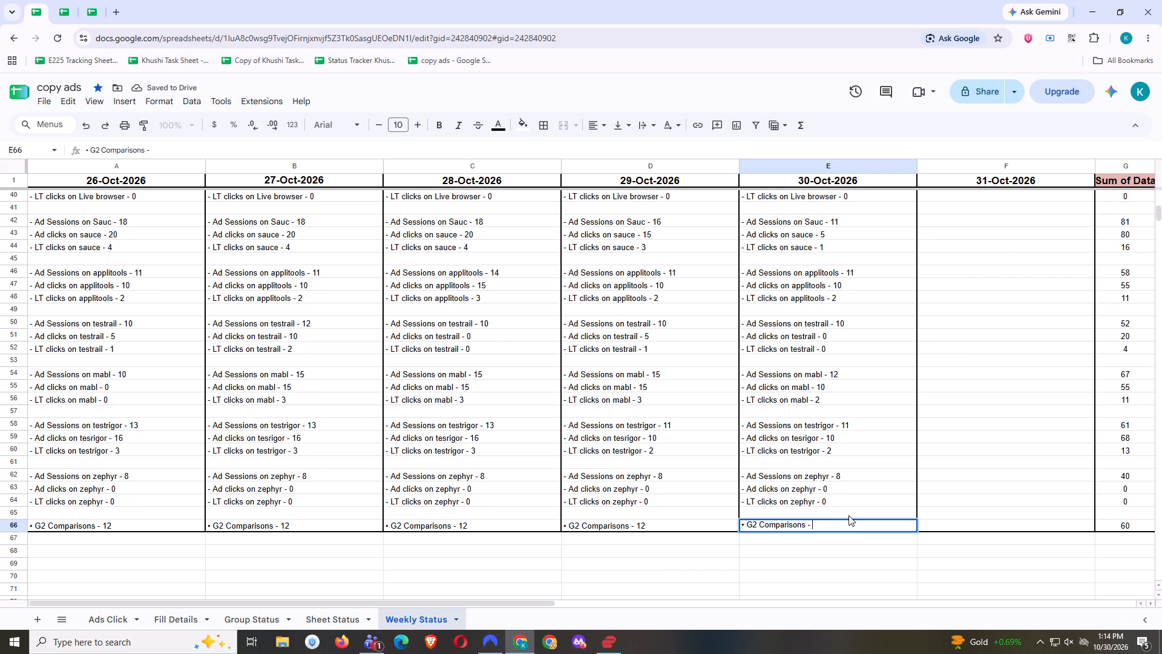
{"action": "key", "text": "0"}
{"action": "key", "text": "6"}
{"action": "left_click", "coordinate": [973, 489]}
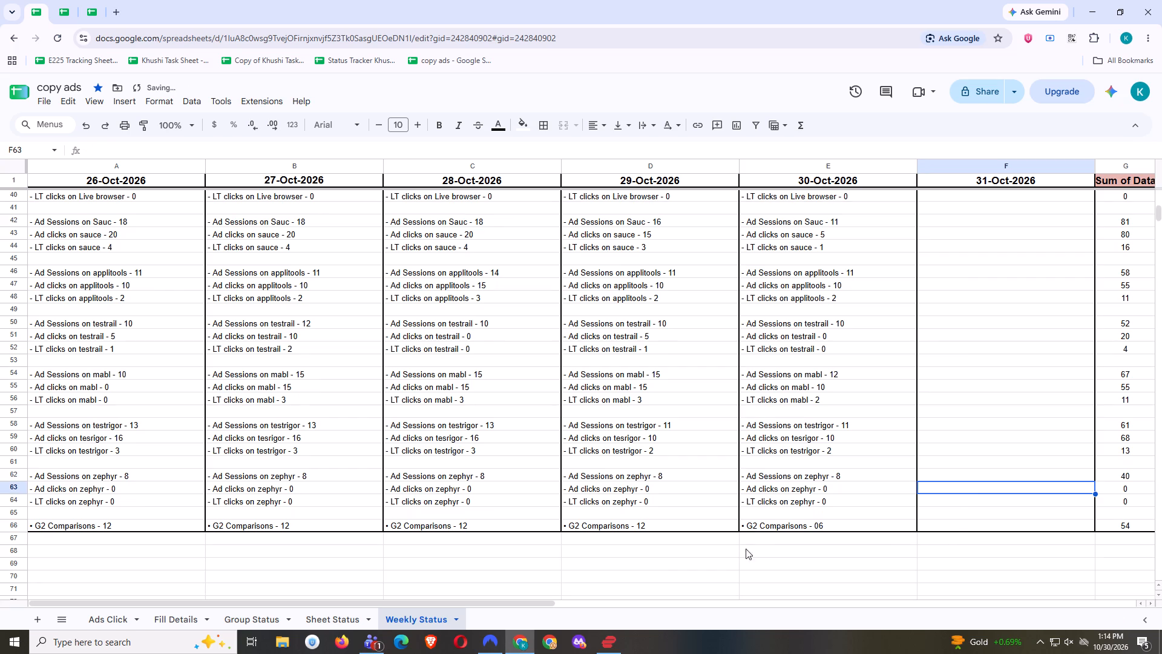
Copy the entire Counts column in the Sheet Status sheet, from Ad Sessions in row 2 through row 350.
{"action": "left_click", "coordinate": [326, 614]}
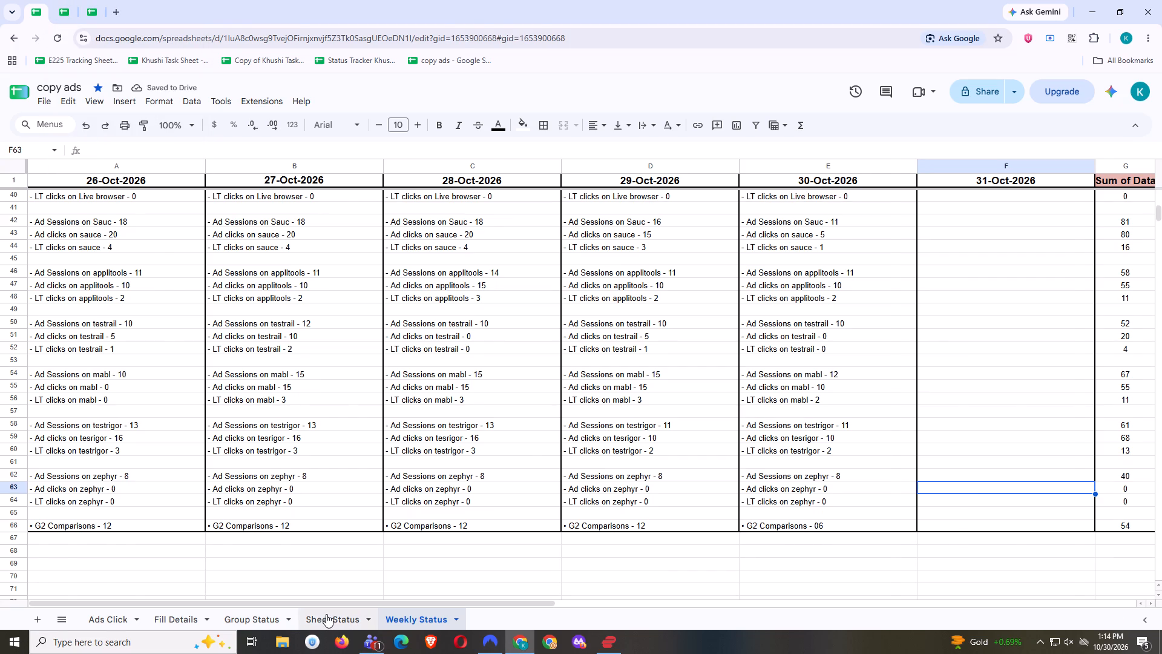
{"action": "left_click", "coordinate": [261, 196]}
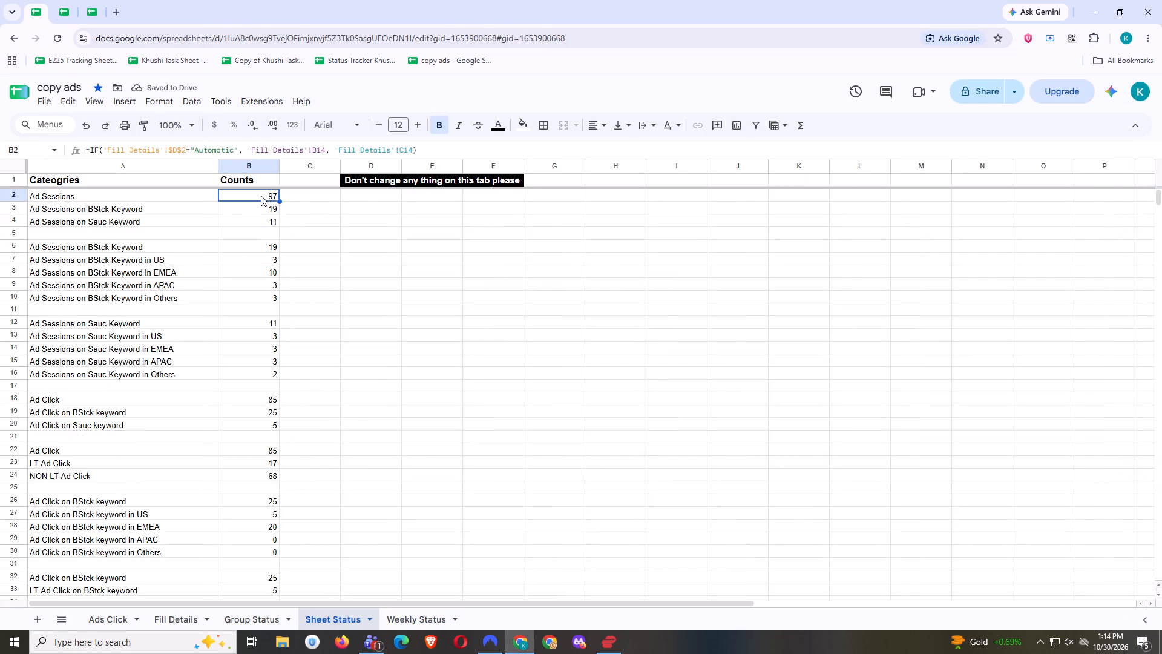
{"action": "key", "text": "ctrl+shift+Down"}
{"action": "key", "text": "ctrl+shift+Down"}
{"action": "key", "text": "ctrl+shift+Down"}
{"action": "key", "text": "ctrl+shift+Down"}
{"action": "key", "text": "ctrl+shift+Down"}
{"action": "key", "text": "ctrl+shift+Down"}
{"action": "key", "text": "ctrl+shift+Down"}
{"action": "key", "text": "ctrl+shift+Down"}
{"action": "key", "text": "ctrl+shift+Down"}
{"action": "key", "text": "ctrl+shift+Down"}
{"action": "key", "text": "ctrl+shift+Down"}
{"action": "key", "text": "ctrl+shift+Down"}
{"action": "key", "text": "ctrl+shift+Down"}
{"action": "key", "text": "ctrl+shift+Down"}
{"action": "key", "text": "ctrl+shift+Down"}
{"action": "key", "text": "ctrl+shift+Down"}
{"action": "key", "text": "ctrl+shift+Down"}
{"action": "key", "text": "ctrl+shift+Down"}
{"action": "key", "text": "ctrl+shift+Down"}
{"action": "key", "text": "ctrl+shift+Down"}
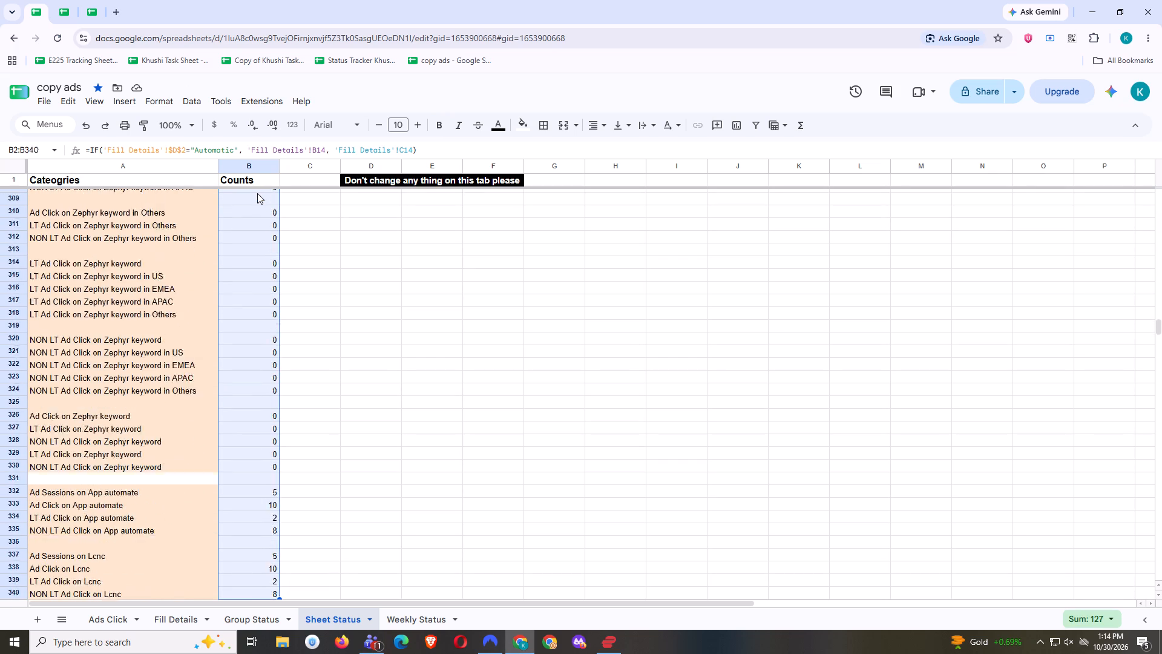
{"action": "key", "text": "ctrl+shift+Up"}
{"action": "key", "text": "ctrl+c"}
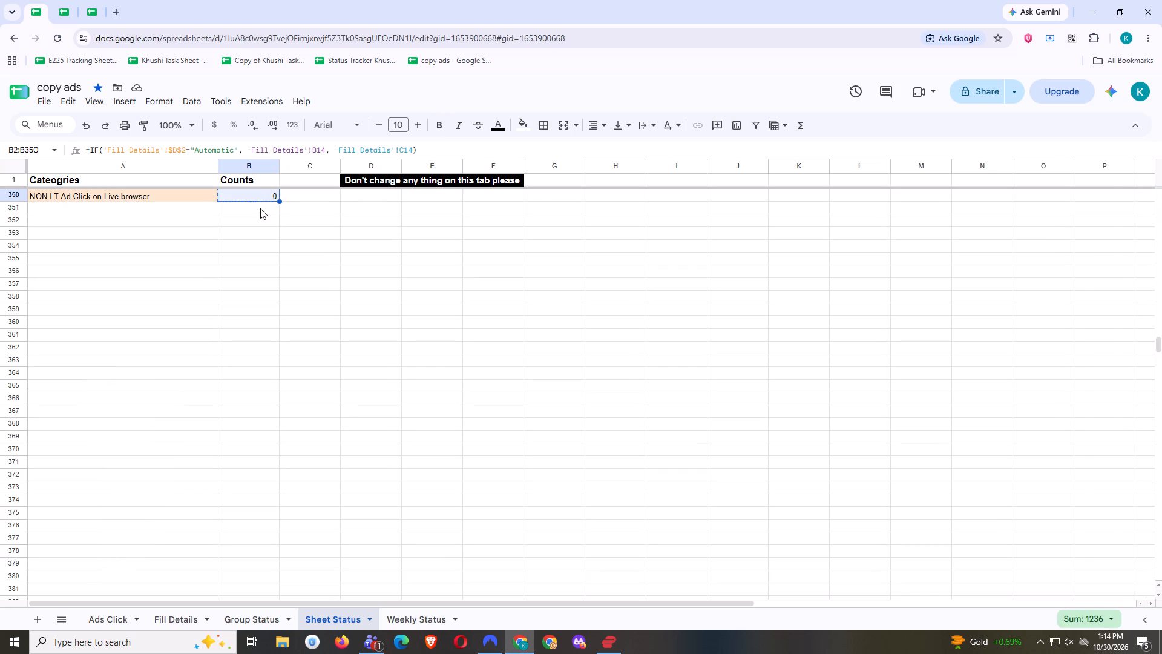
{"action": "left_click", "coordinate": [260, 208]}
Paste the copied counts as values only into the 30 October 2026 column of Ads click summary in Khushi Task Sheet, from row 2.
{"action": "left_click", "coordinate": [65, 16]}
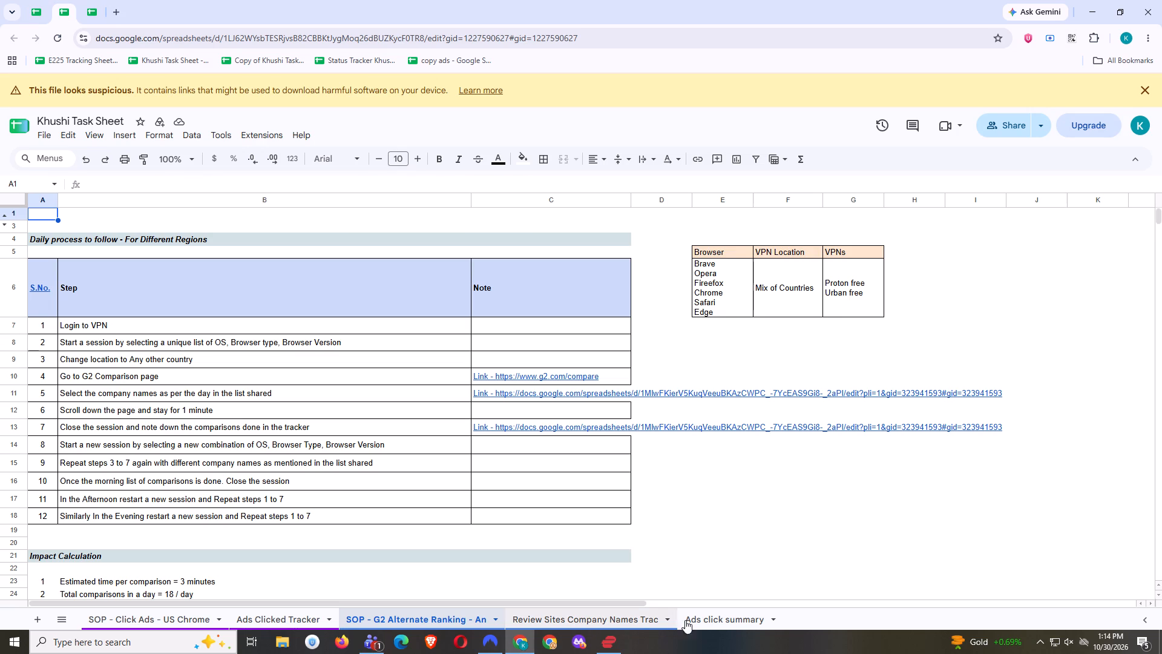
{"action": "left_click", "coordinate": [727, 613]}
{"action": "left_click", "coordinate": [602, 606]}
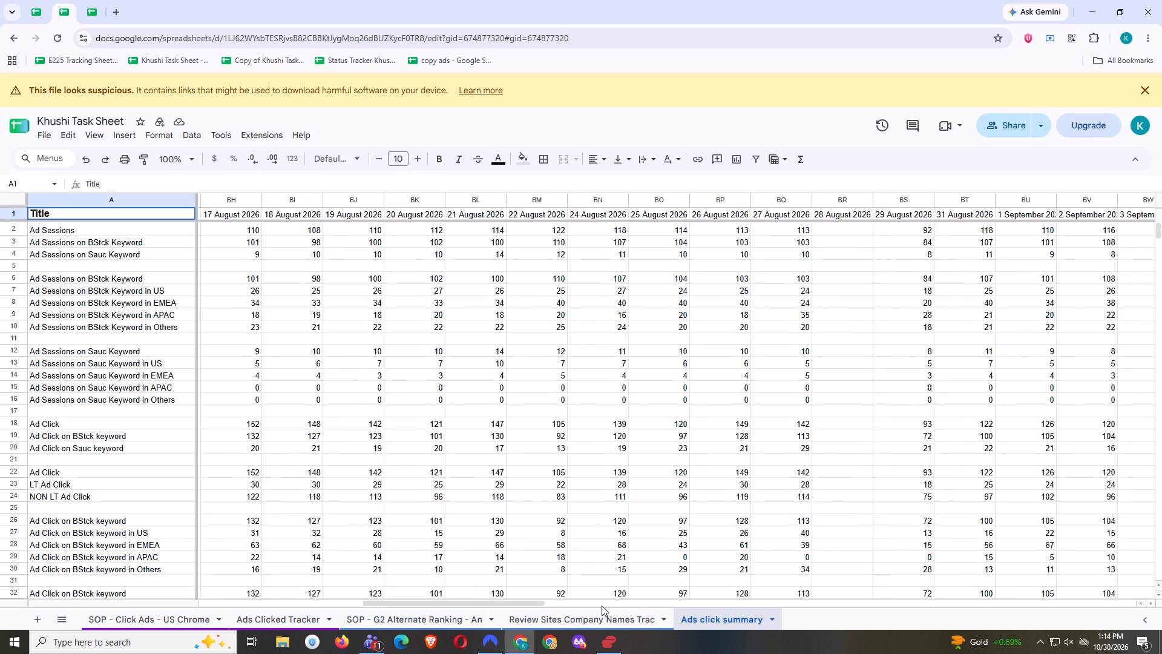
{"action": "left_click_drag", "start_coordinate": [517, 603], "coordinate": [1161, 531]}
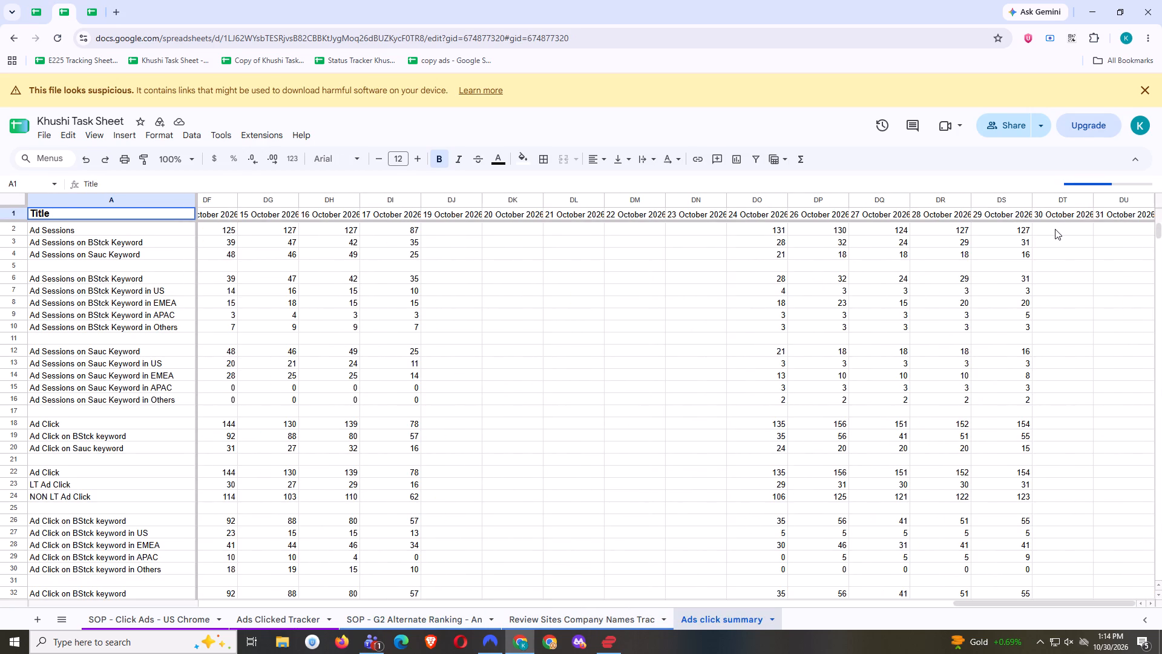
{"action": "left_click", "coordinate": [1055, 229]}
{"action": "key", "text": "ctrl+shift+v"}
{"action": "left_click", "coordinate": [1108, 231]}
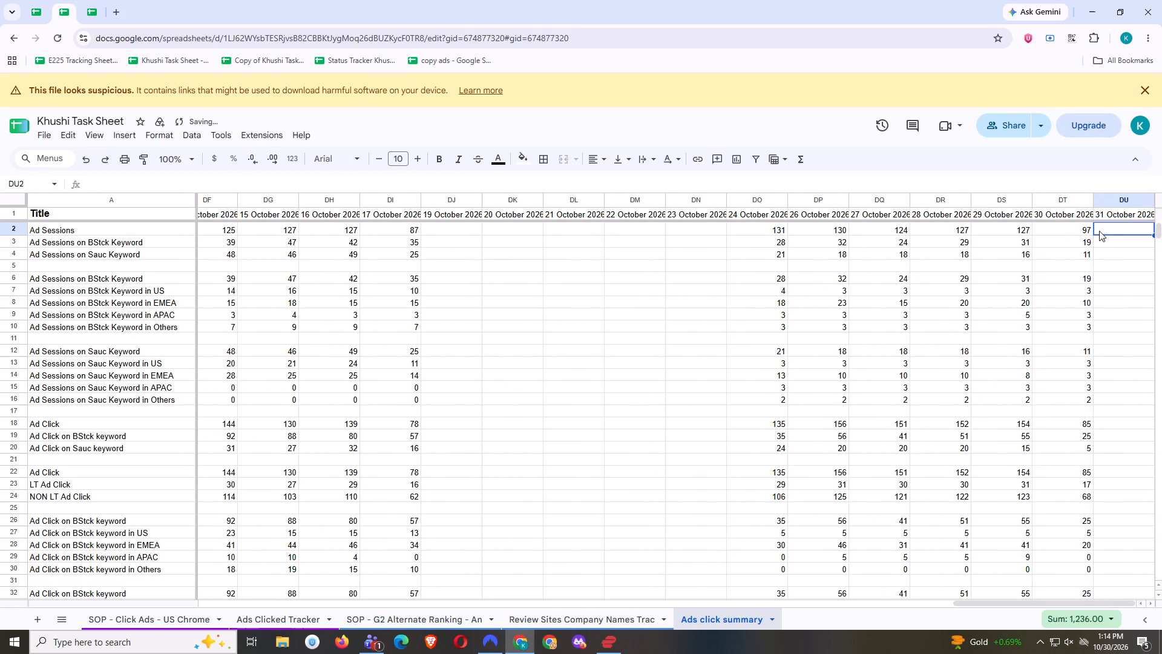
Paste the same counts as values only under 30 October 2026 in Copy of Khushi Task Sheet's Ads click summary, and close the search box.
{"action": "left_click", "coordinate": [80, 13]}
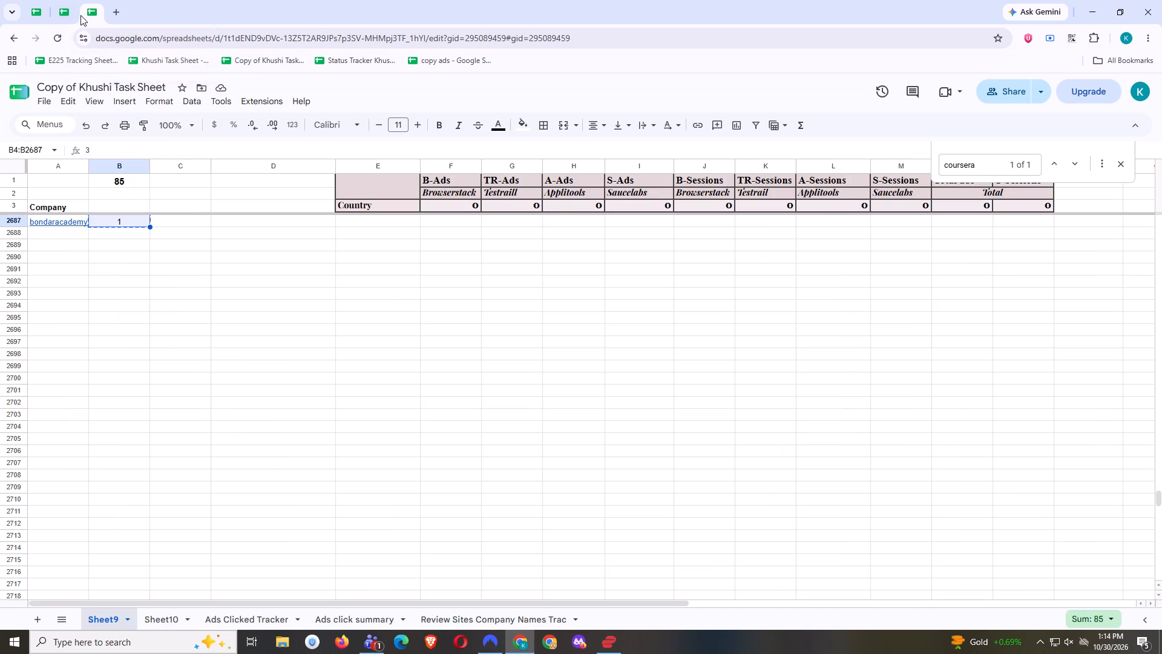
{"action": "left_click", "coordinate": [361, 615]}
{"action": "left_click", "coordinate": [350, 599]}
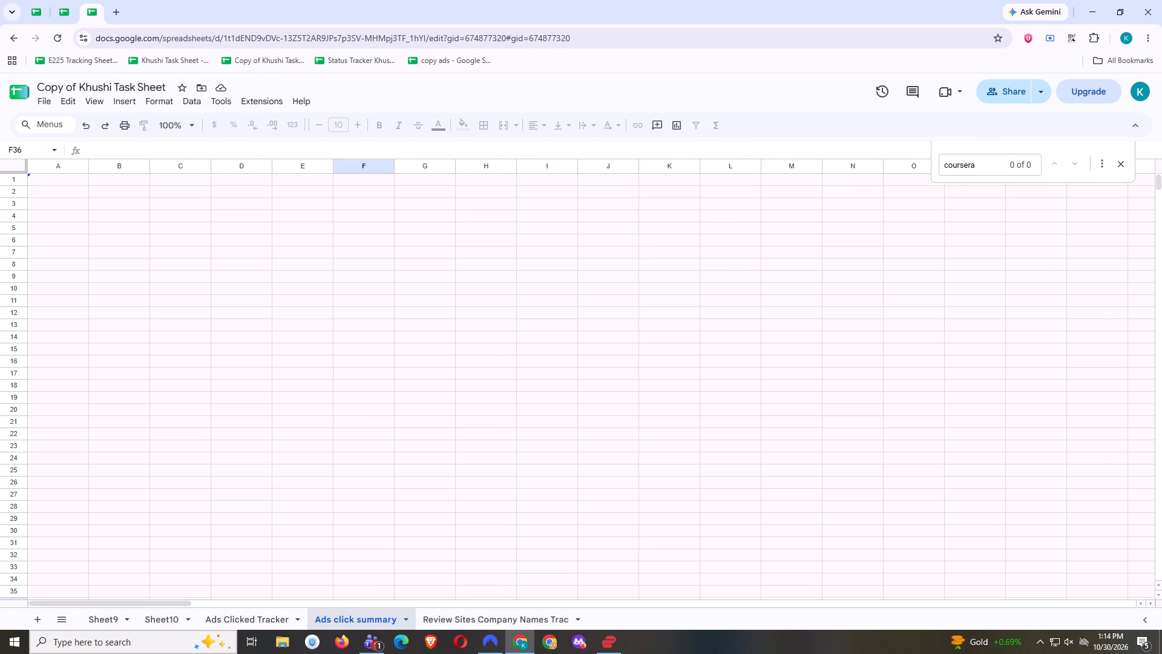
{"action": "left_click", "coordinate": [349, 606]}
{"action": "left_click_drag", "start_coordinate": [349, 606], "coordinate": [1161, 532]}
{"action": "left_click", "coordinate": [1053, 190]}
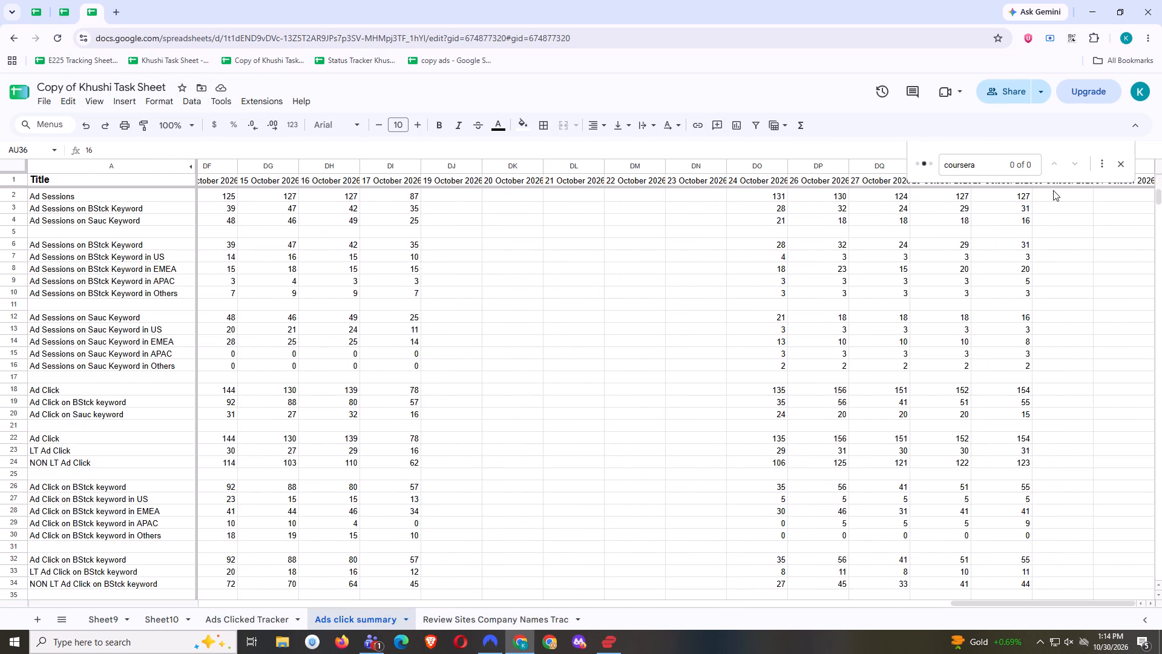
{"action": "key", "text": "ctrl+shift+v"}
{"action": "left_click", "coordinate": [1110, 193]}
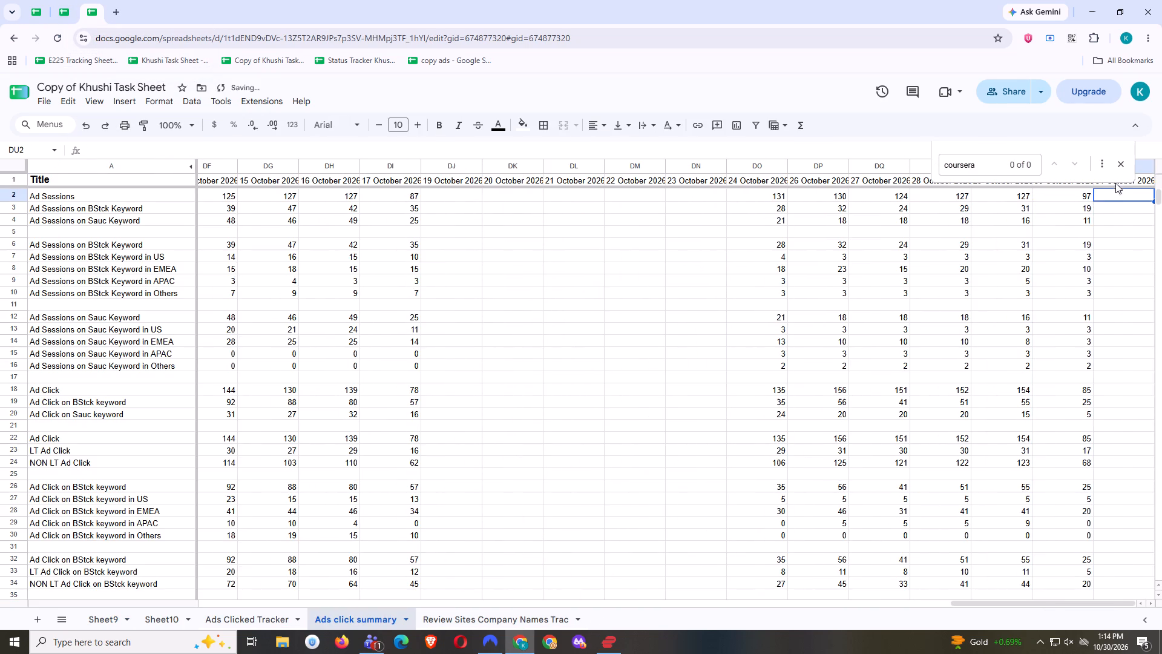
{"action": "left_click", "coordinate": [1121, 159]}
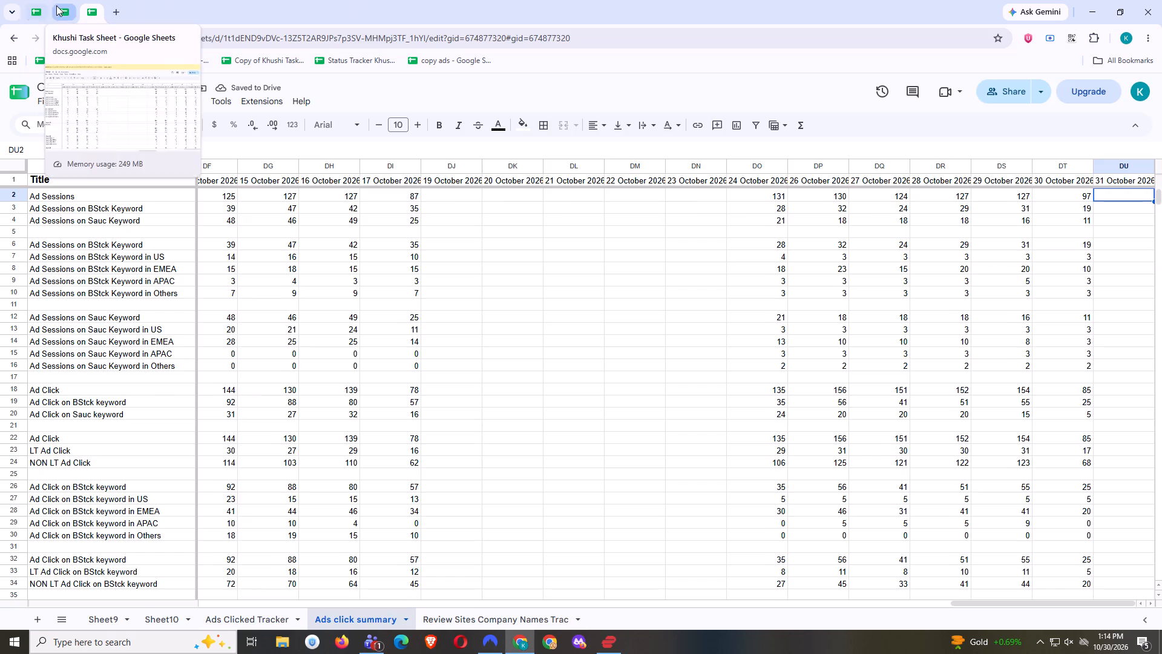
Dismiss the suspicious-file banner in Khushi Task Sheet.
{"action": "left_click", "coordinate": [59, 8]}
{"action": "left_click", "coordinate": [1149, 90]}
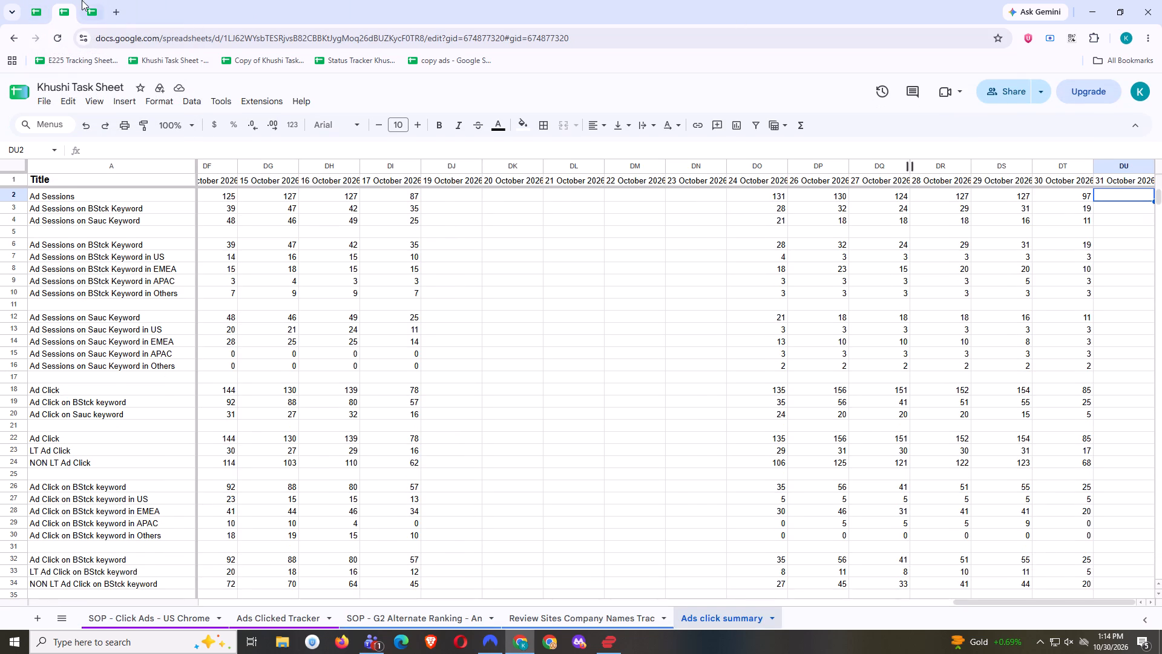
Copy the company counts B4:B2687 from Sheet9 of Copy of Khushi Task Sheet.
{"action": "left_click", "coordinate": [87, 10]}
{"action": "left_click", "coordinate": [105, 623]}
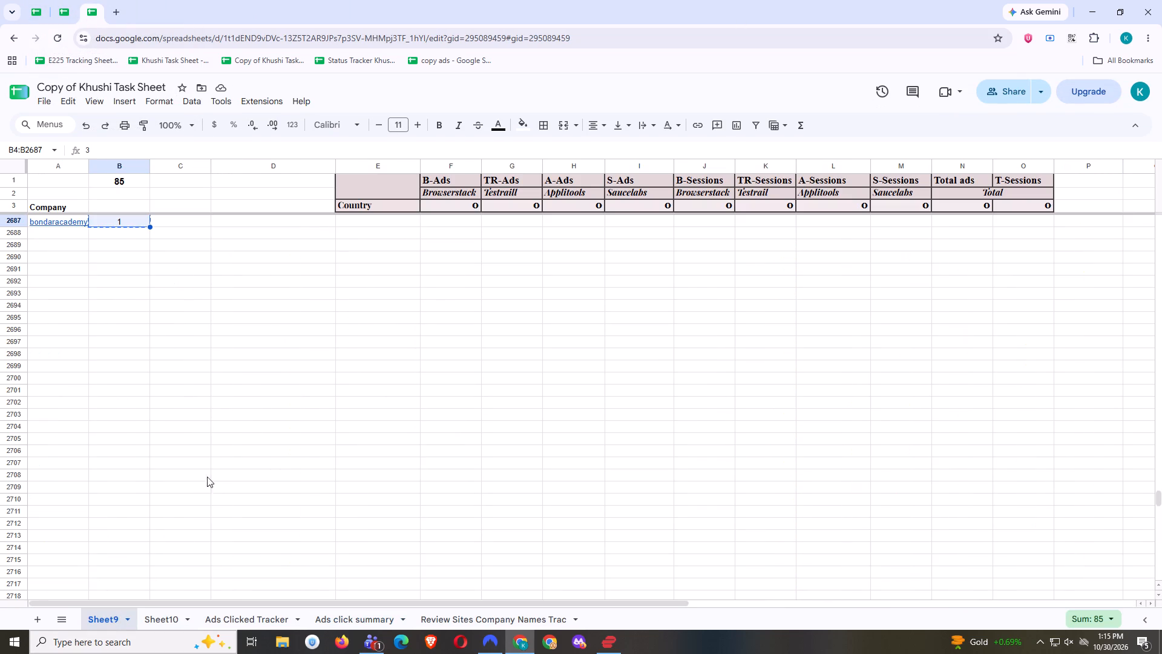
{"action": "scroll", "coordinate": [172, 471], "scroll_direction": "up", "scroll_amount": 3}
{"action": "left_click_drag", "start_coordinate": [1159, 498], "coordinate": [1161, 494]}
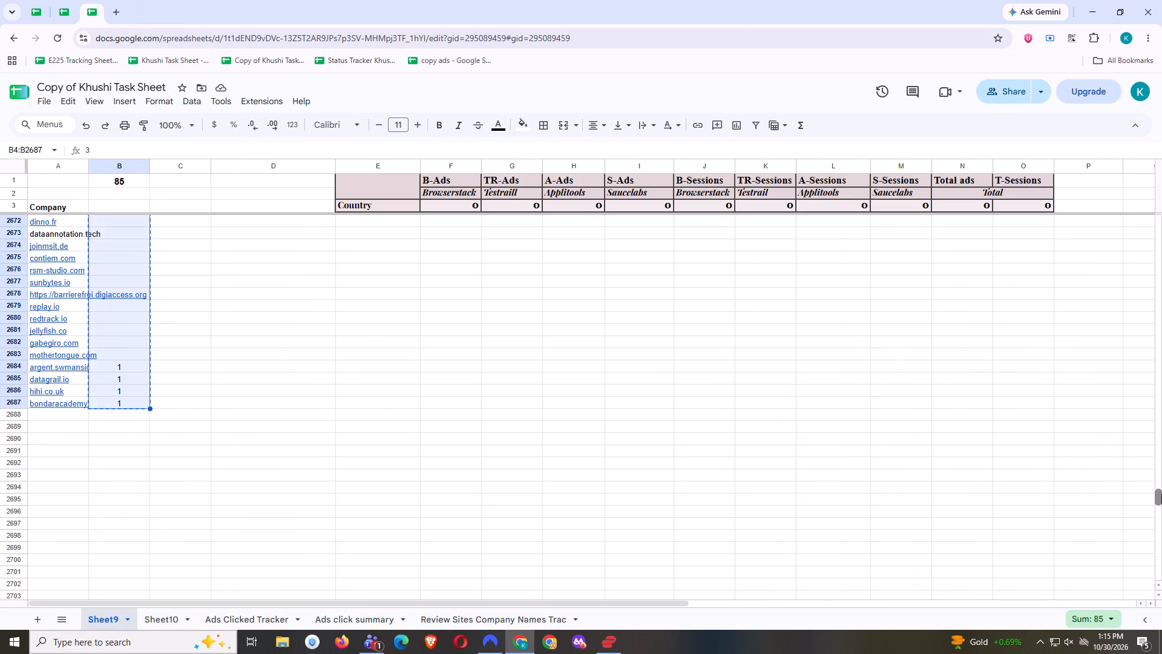
{"action": "left_click_drag", "start_coordinate": [1161, 494], "coordinate": [1161, 71]}
{"action": "key", "text": "ctrl+c"}
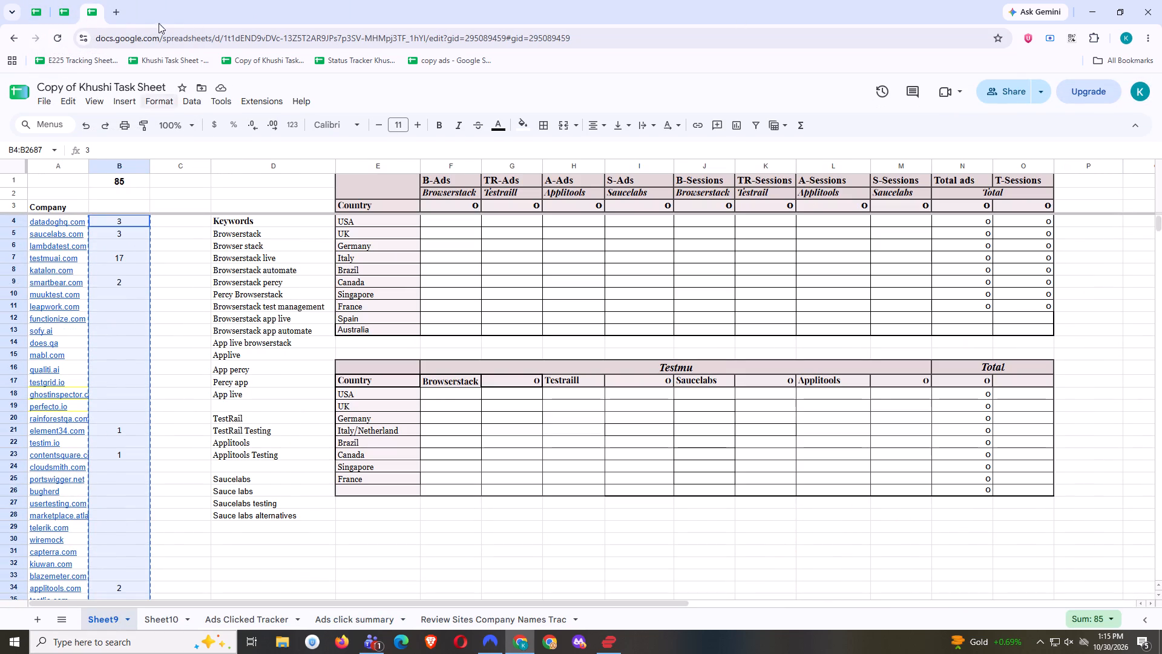
Paste the company counts into the 30-Oct-26 column of Ads Clicked Tracker in Khushi Task Sheet, starting at datadoghq.com, and check the column.
{"action": "left_click", "coordinate": [67, 13]}
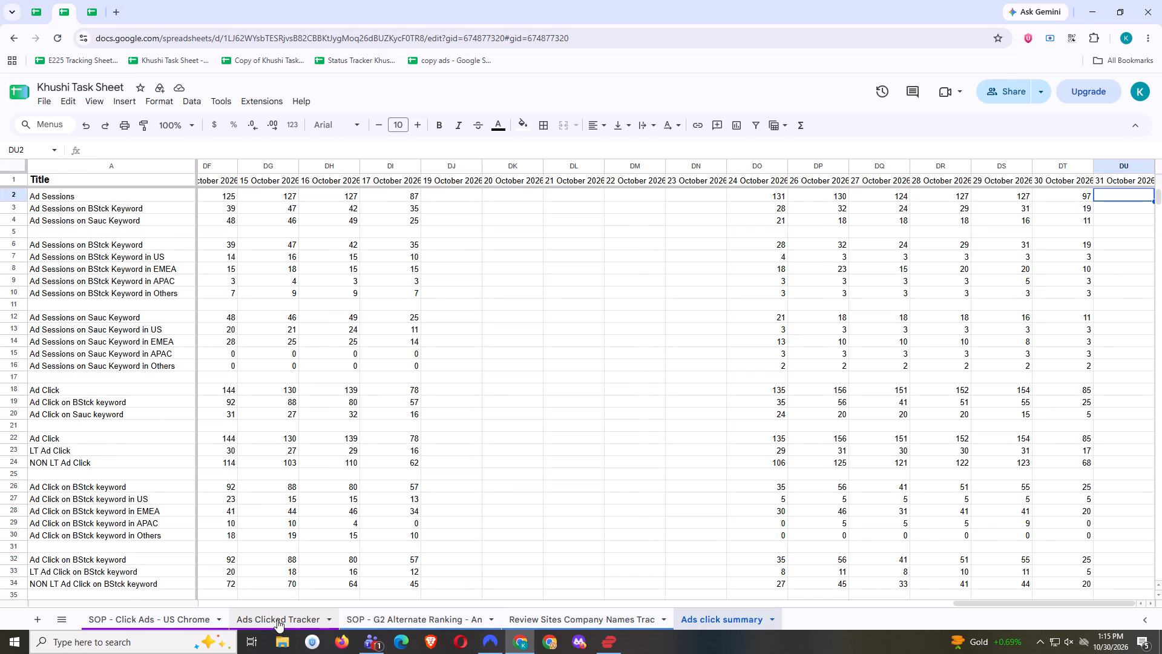
{"action": "left_click", "coordinate": [277, 619]}
{"action": "left_click", "coordinate": [611, 601]}
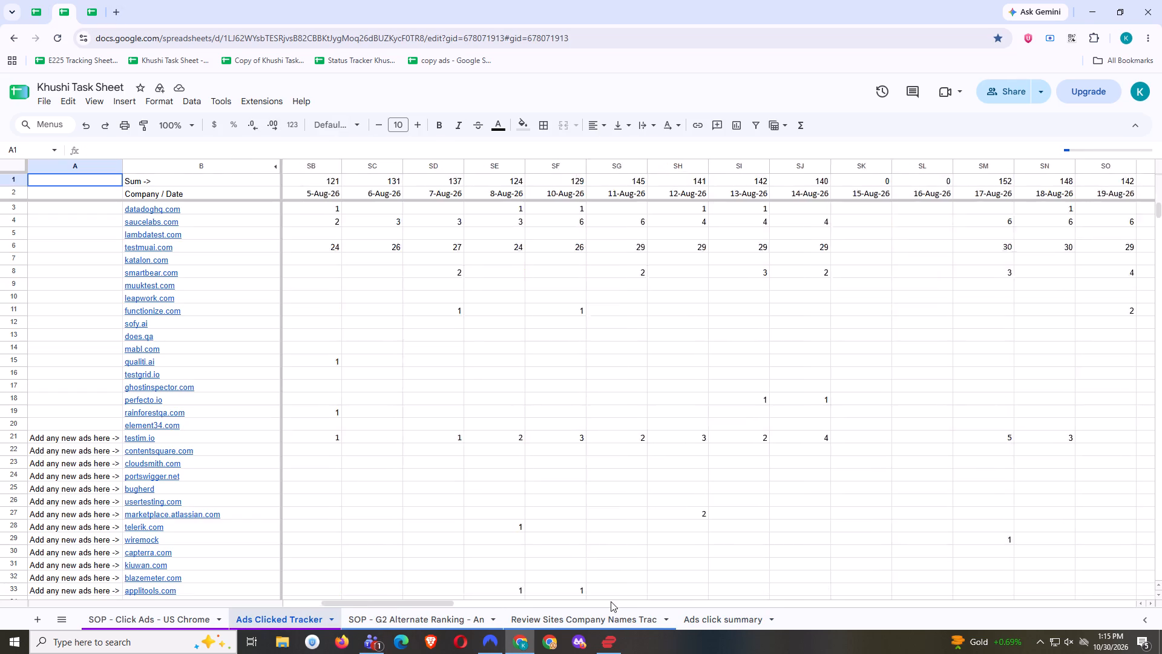
{"action": "left_click_drag", "start_coordinate": [612, 604], "coordinate": [1161, 611]}
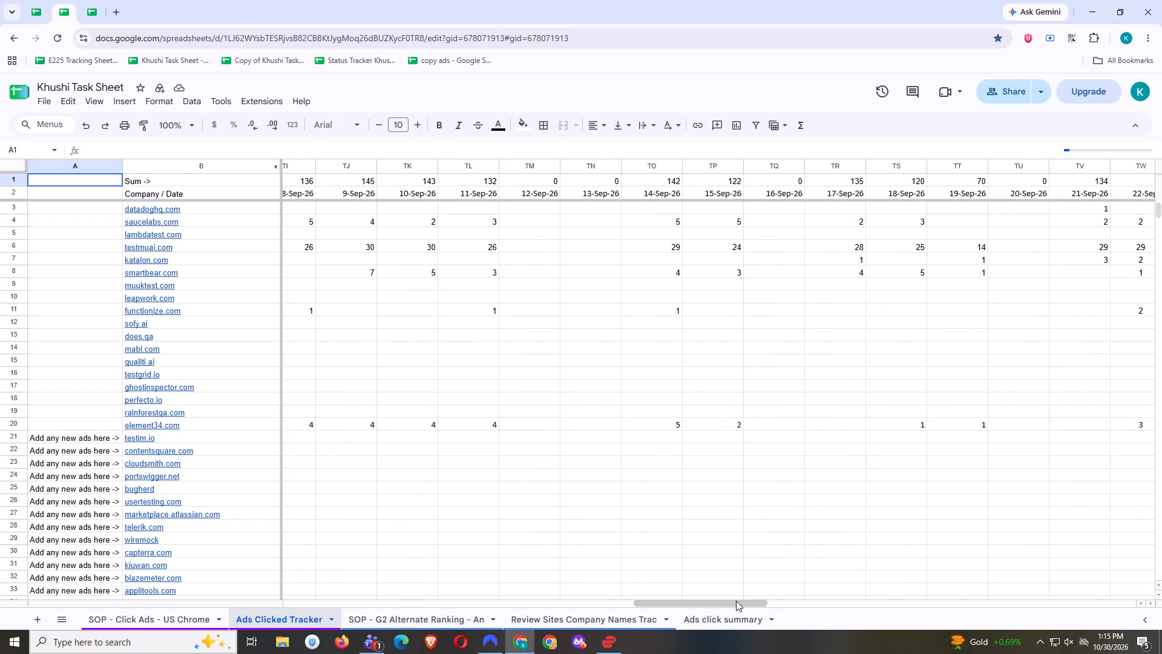
{"action": "left_click_drag", "start_coordinate": [736, 602], "coordinate": [1161, 603]}
{"action": "left_click", "coordinate": [1063, 209]}
{"action": "key", "text": "ctrl+v"}
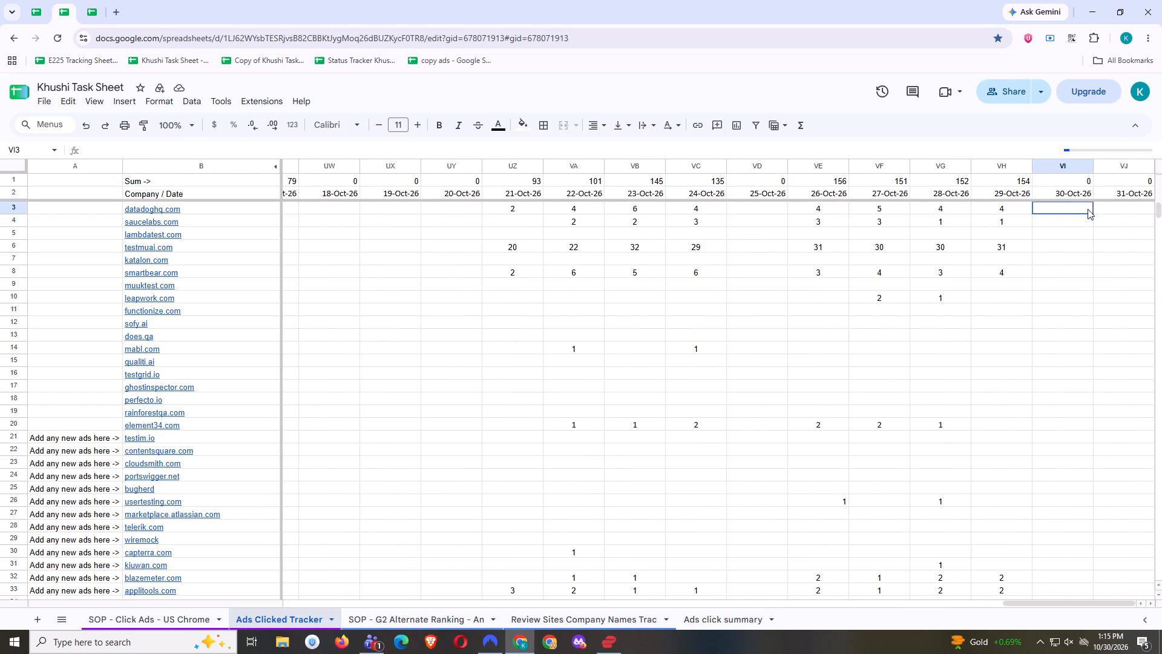
{"action": "left_click", "coordinate": [1105, 208]}
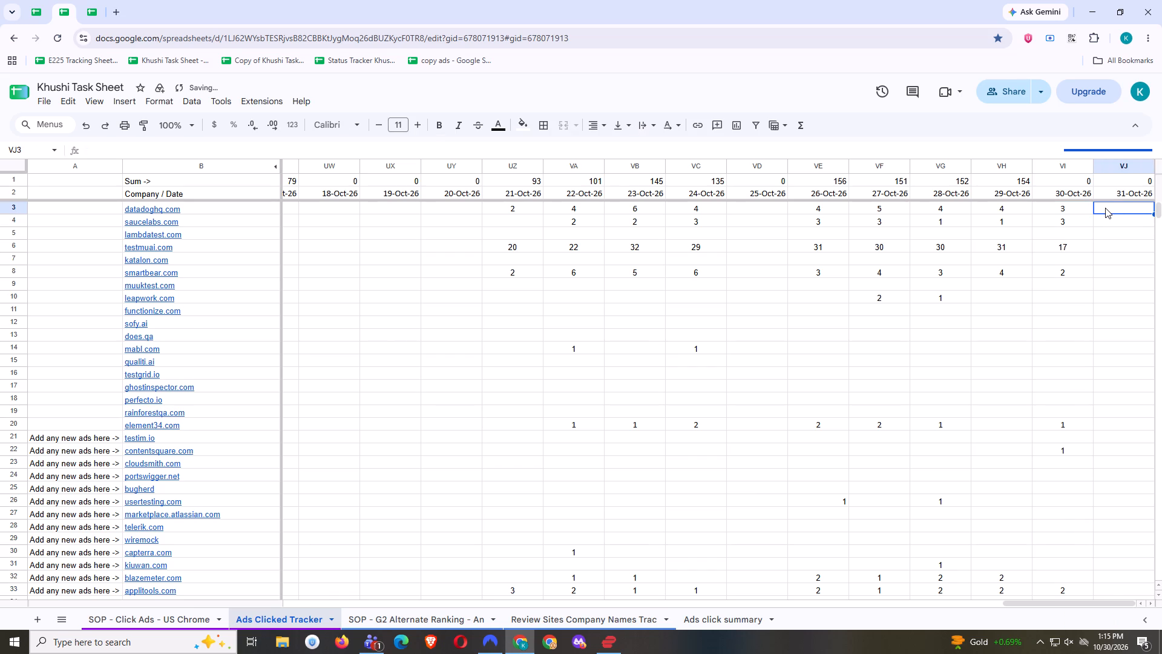
{"action": "scroll", "coordinate": [1089, 291], "scroll_direction": "down", "scroll_amount": 2}
{"action": "scroll", "coordinate": [1088, 295], "scroll_direction": "up", "scroll_amount": 7}
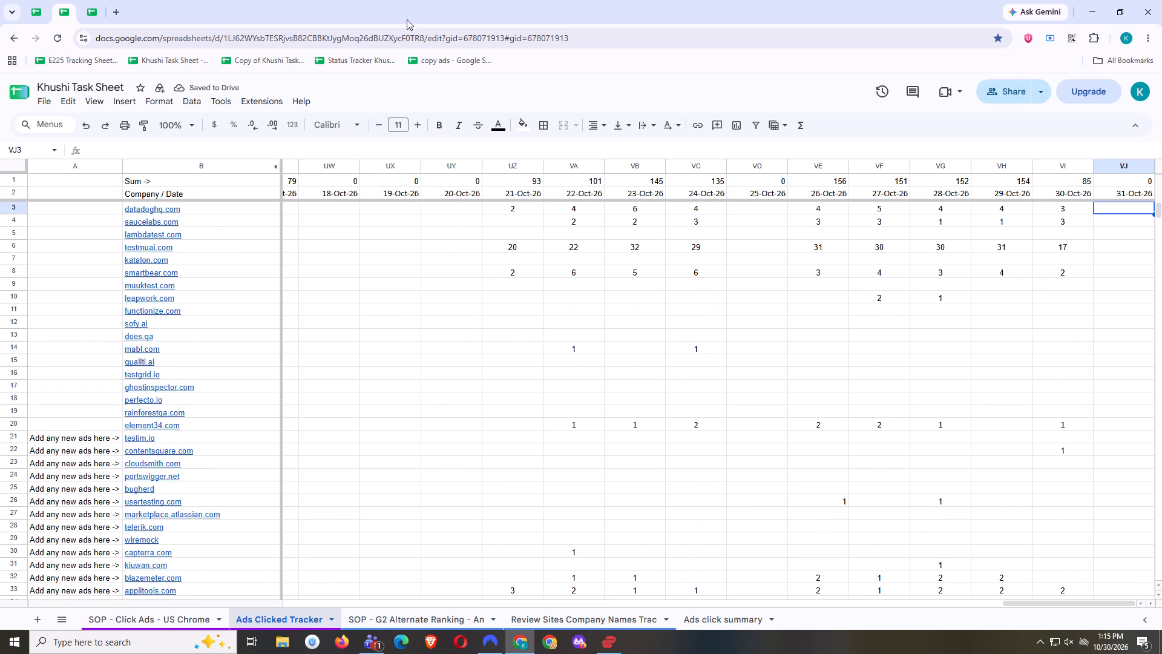
Paste the same company counts into the 30-Oct-26 column of Ads Clicked Tracker in Copy of Khushi Task Sheet, starting at datadoghq.com.
{"action": "left_click", "coordinate": [90, 15]}
{"action": "left_click", "coordinate": [292, 624]}
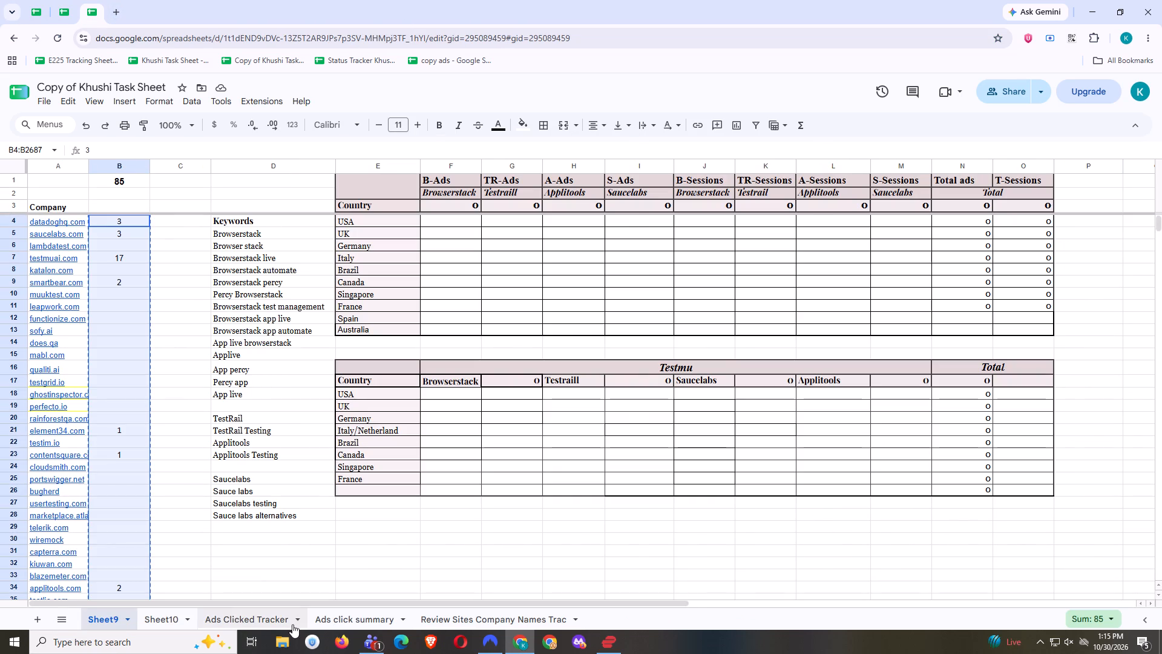
{"action": "left_click", "coordinate": [570, 601]}
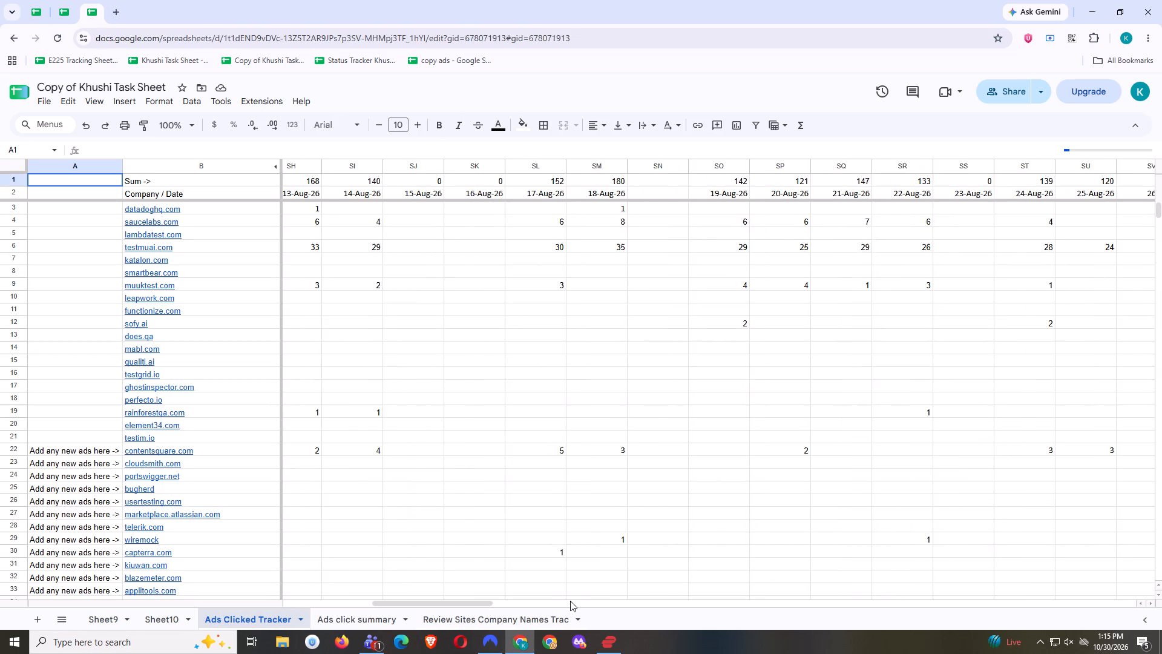
{"action": "left_click_drag", "start_coordinate": [504, 602], "coordinate": [1161, 592]}
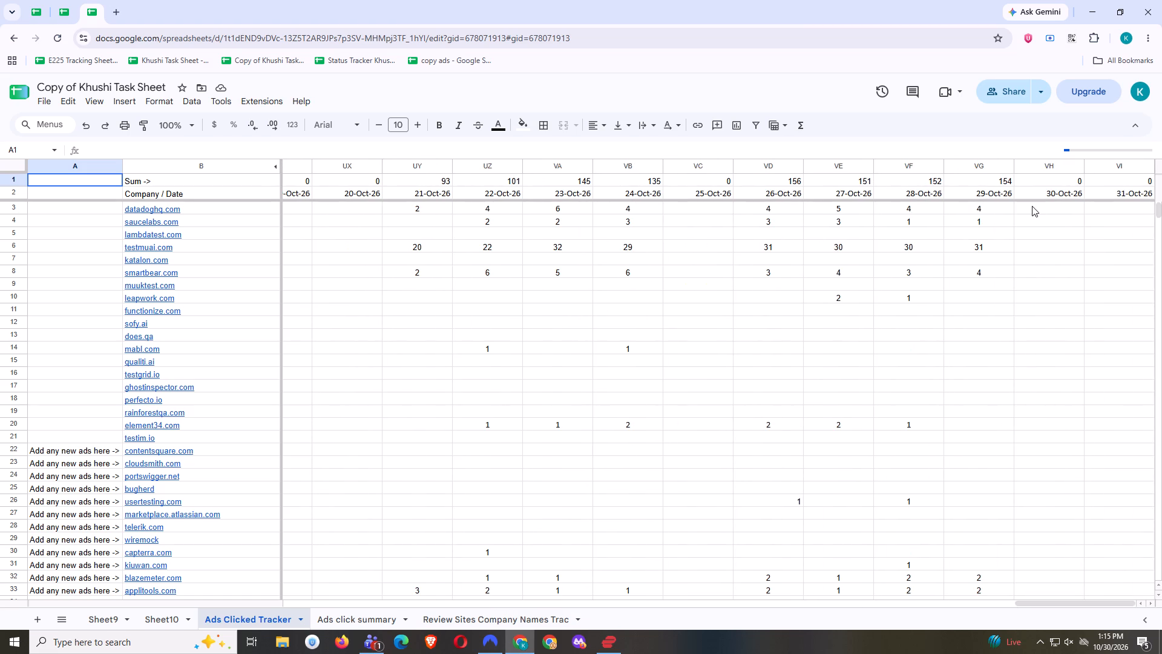
{"action": "left_click", "coordinate": [1032, 205]}
{"action": "key", "text": "ctrl+v"}
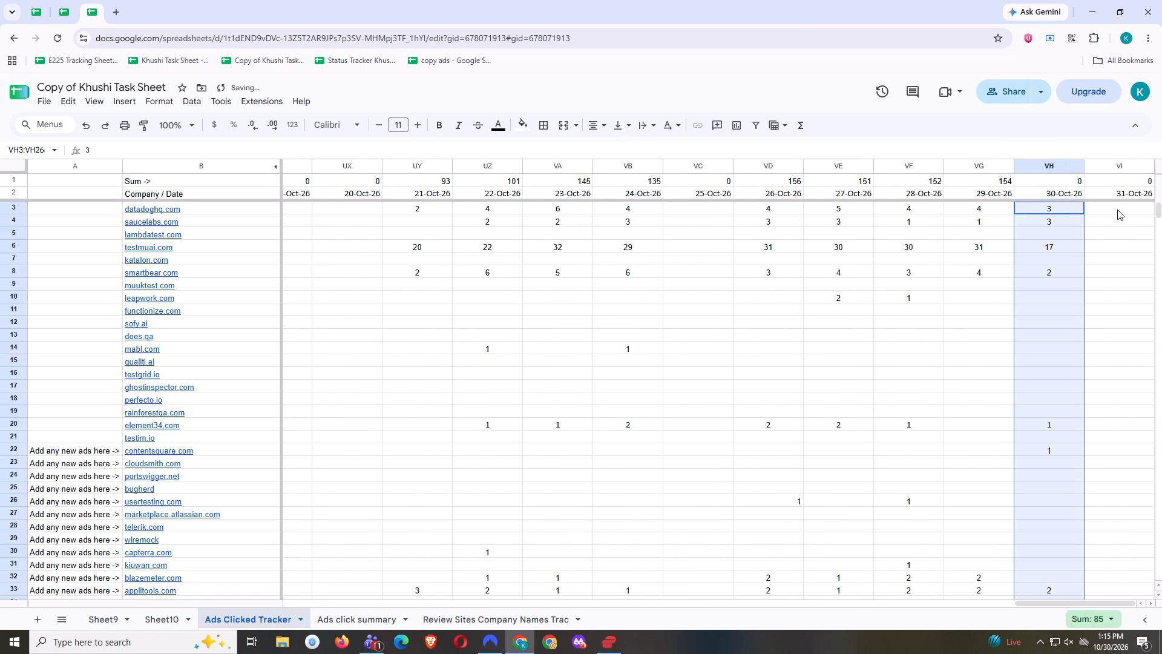
{"action": "left_click", "coordinate": [1117, 209]}
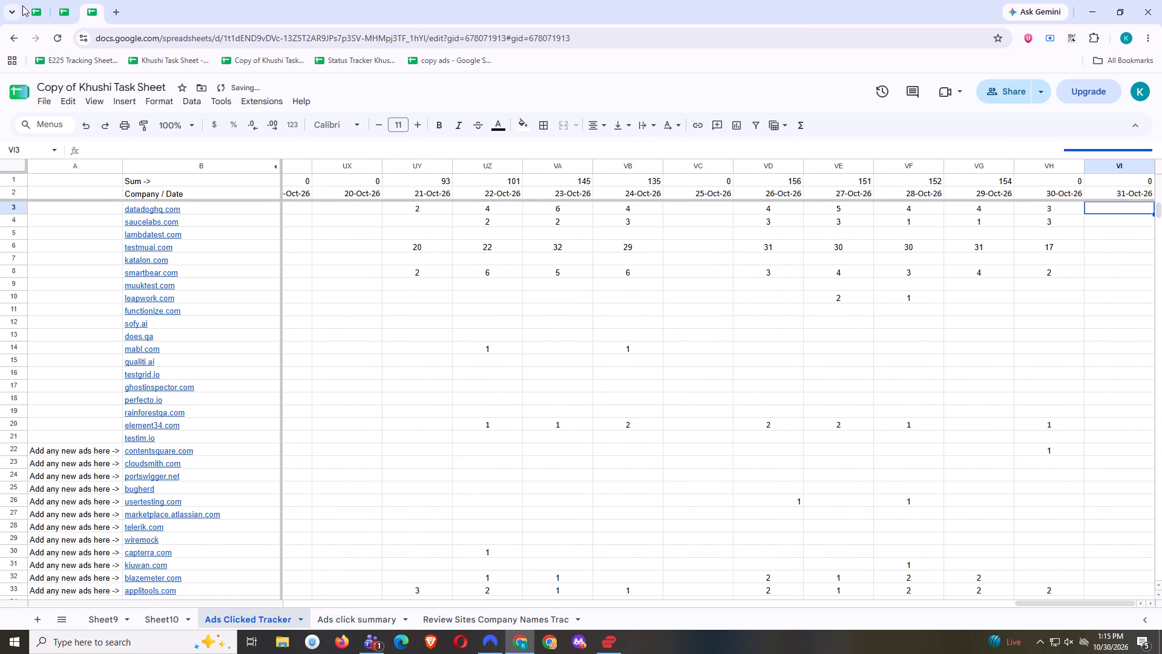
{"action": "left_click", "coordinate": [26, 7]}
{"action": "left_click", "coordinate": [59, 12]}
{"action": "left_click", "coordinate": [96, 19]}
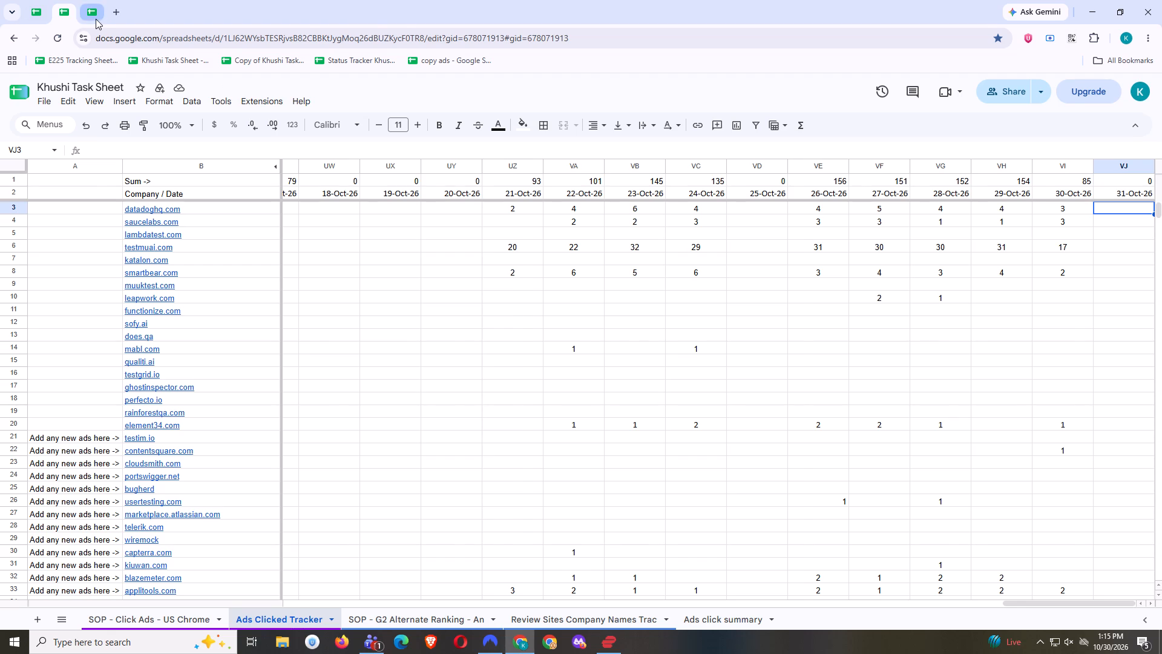